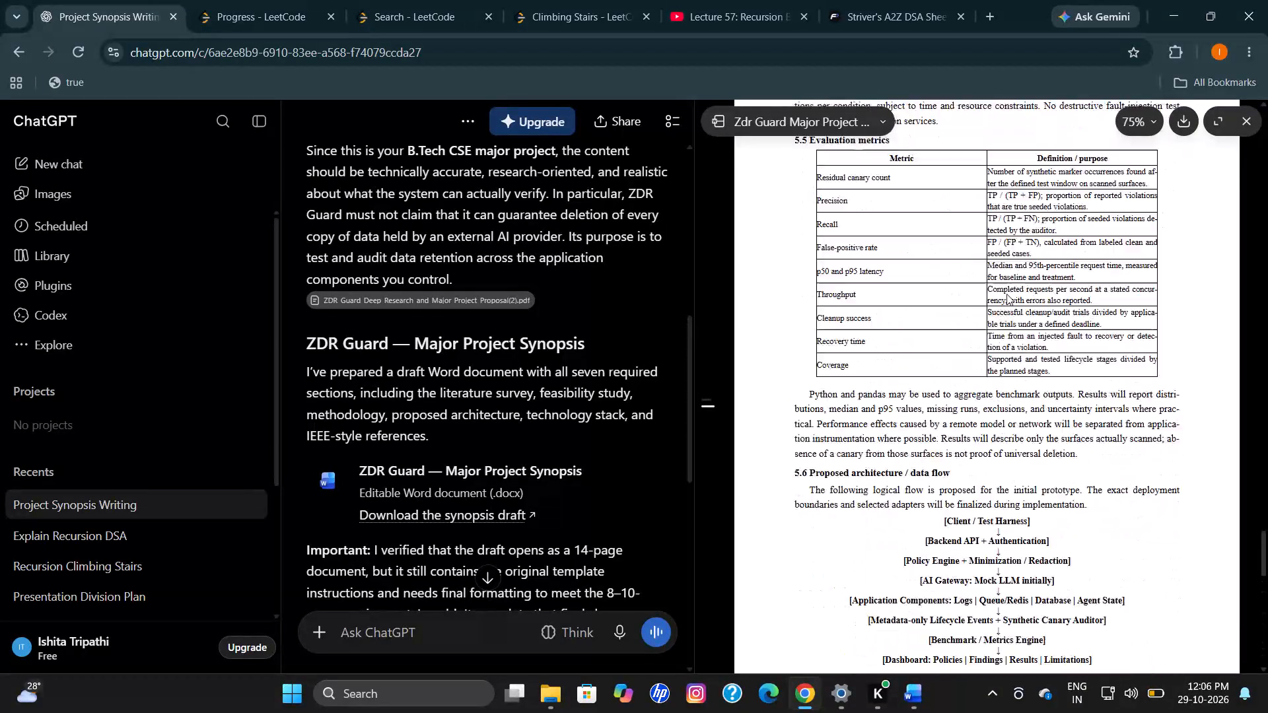
{"action": "scroll", "coordinate": [1006, 294], "scroll_direction": "up", "scroll_amount": 12}
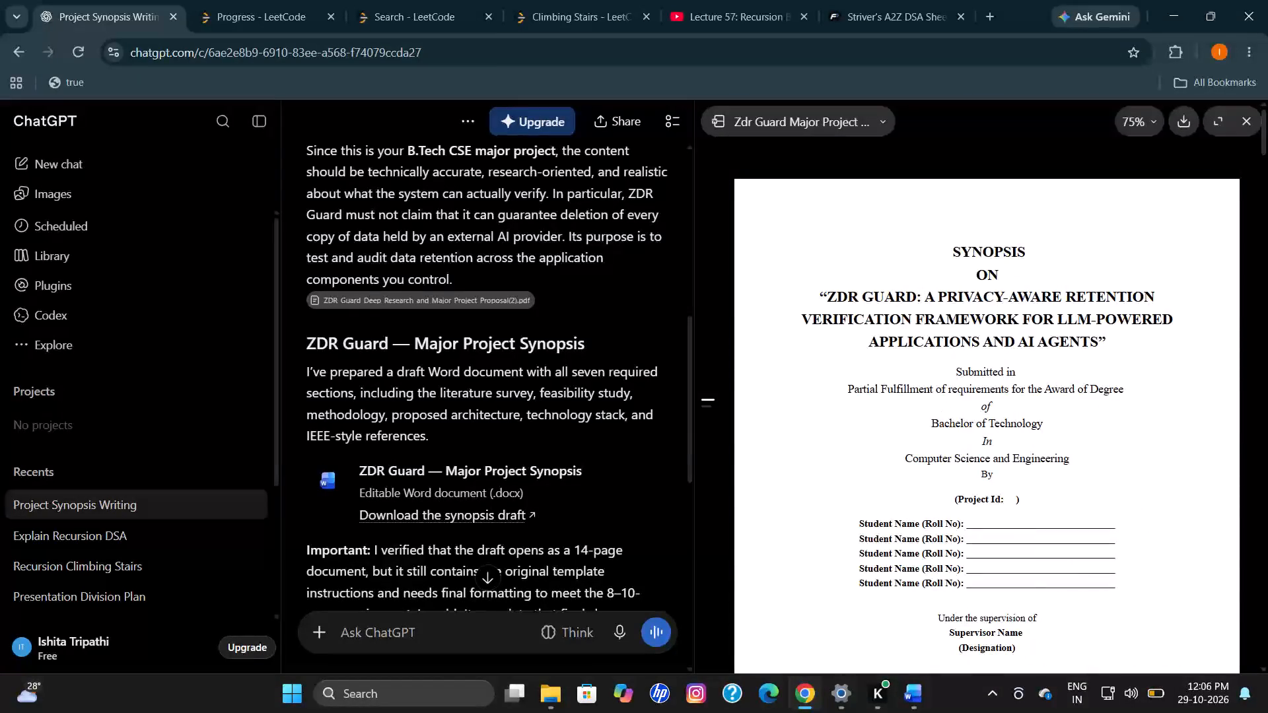
Switch to Word and save the recovered DAA_LAB document.
{"action": "left_click", "coordinate": [924, 697]}
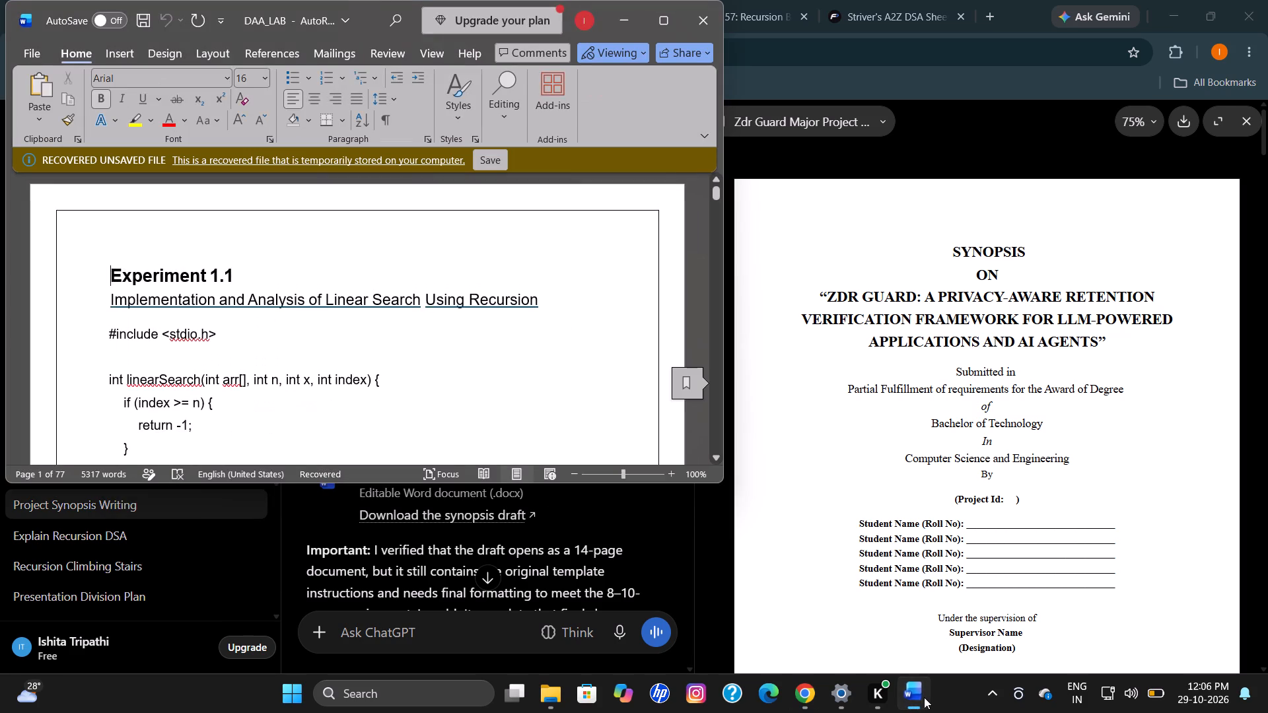
{"action": "left_click", "coordinate": [664, 7]}
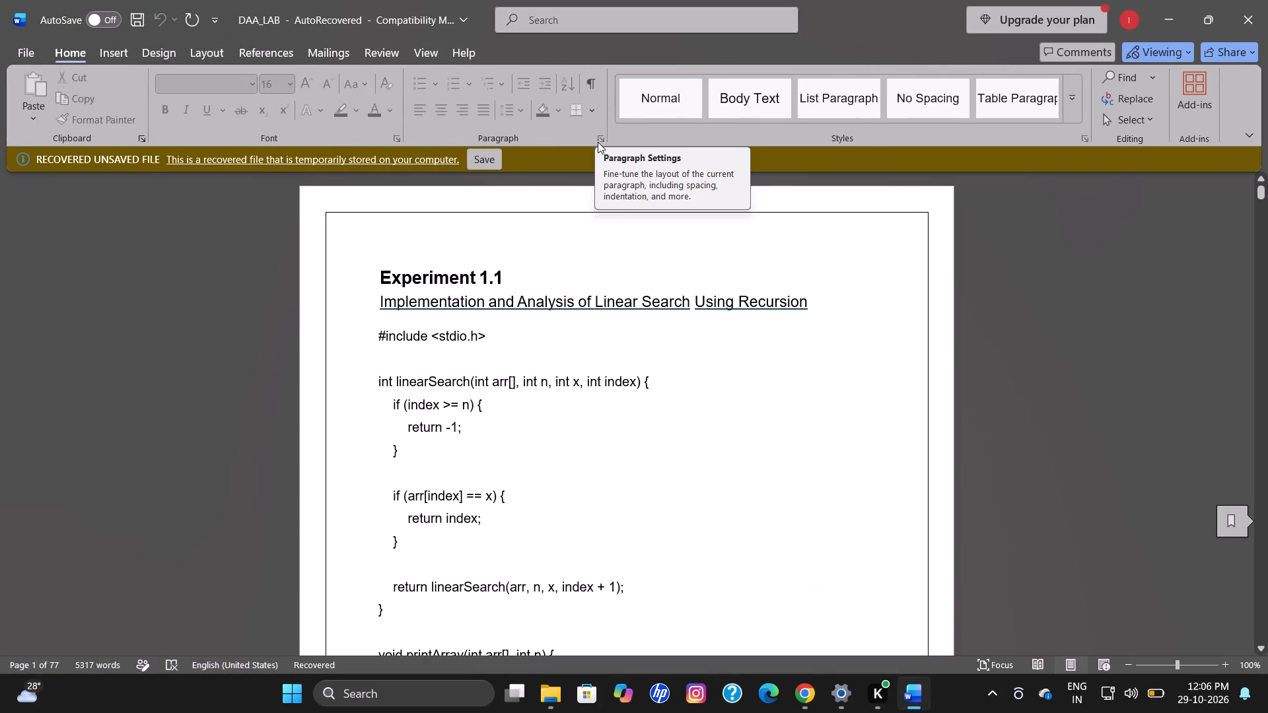
{"action": "left_click", "coordinate": [491, 159]}
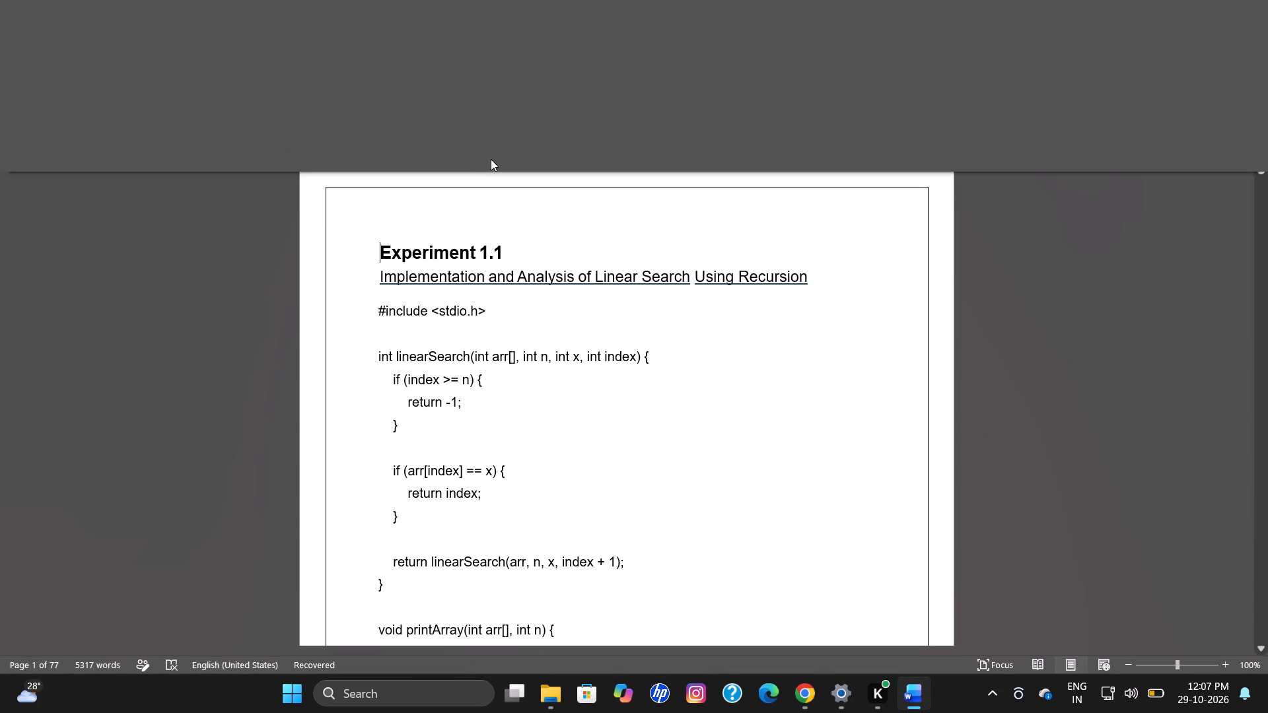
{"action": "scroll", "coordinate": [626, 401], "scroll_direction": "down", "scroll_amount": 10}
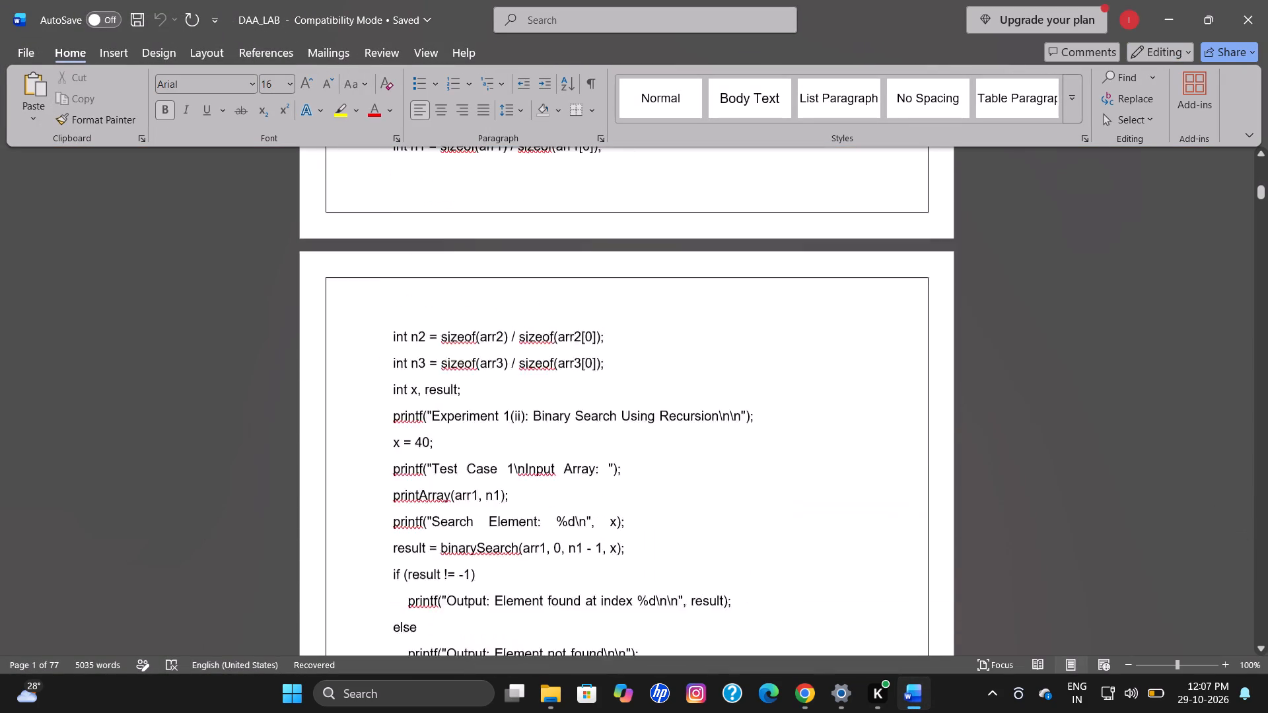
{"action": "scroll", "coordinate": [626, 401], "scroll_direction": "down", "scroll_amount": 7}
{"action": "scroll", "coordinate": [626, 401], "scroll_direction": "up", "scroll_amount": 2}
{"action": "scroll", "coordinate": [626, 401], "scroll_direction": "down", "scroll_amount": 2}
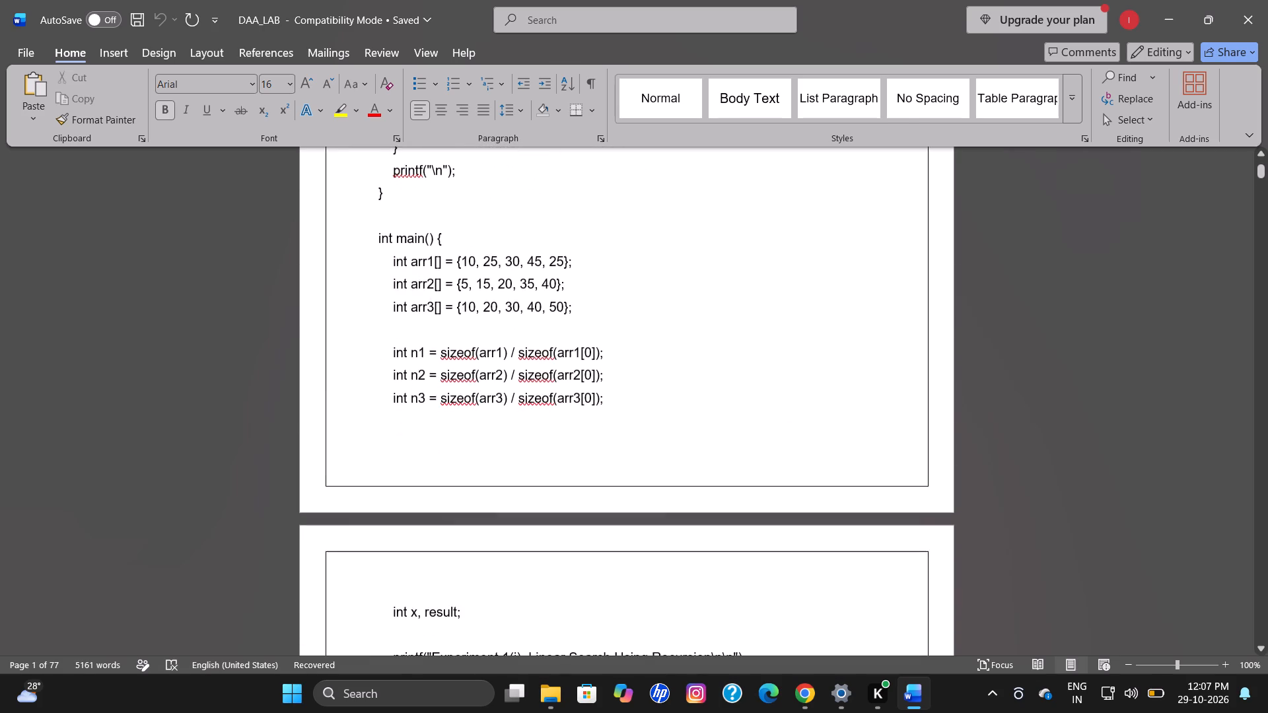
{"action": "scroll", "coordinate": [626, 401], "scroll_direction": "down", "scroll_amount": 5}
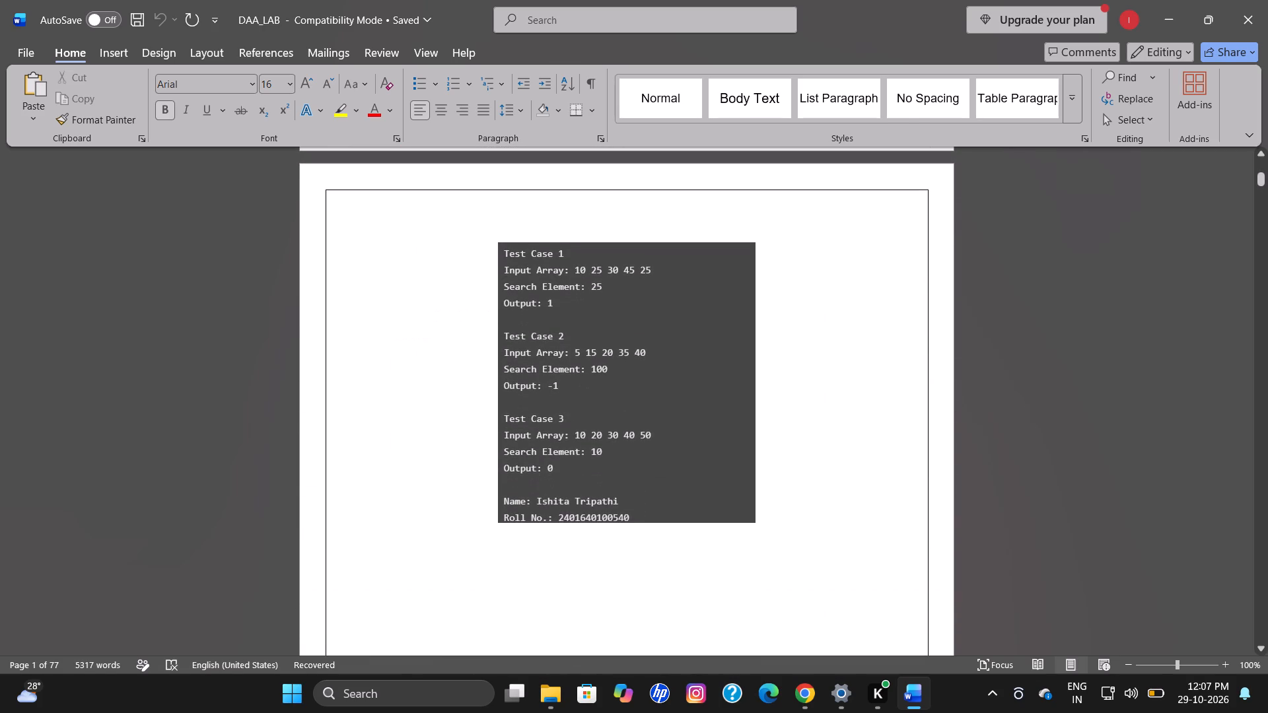
Open the recent document Major Project Synopsis_Format 2026-27.
{"action": "left_click", "coordinate": [33, 56]}
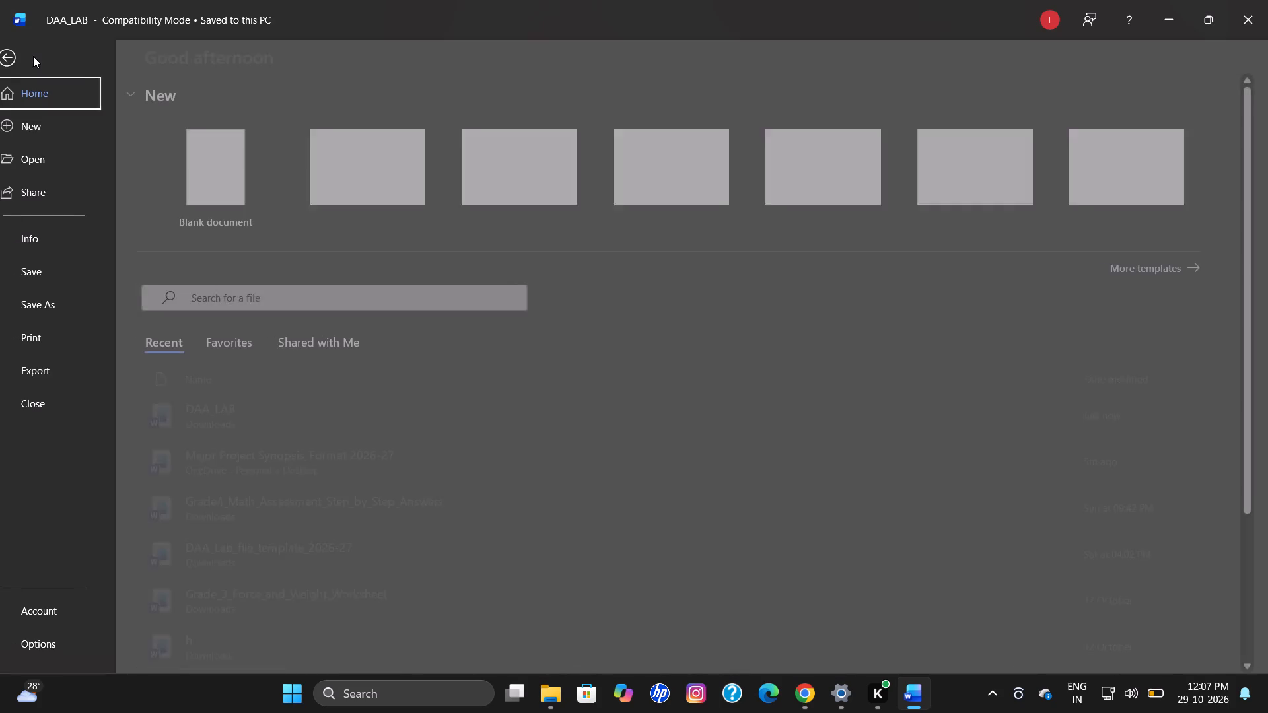
{"action": "left_click", "coordinate": [36, 126]}
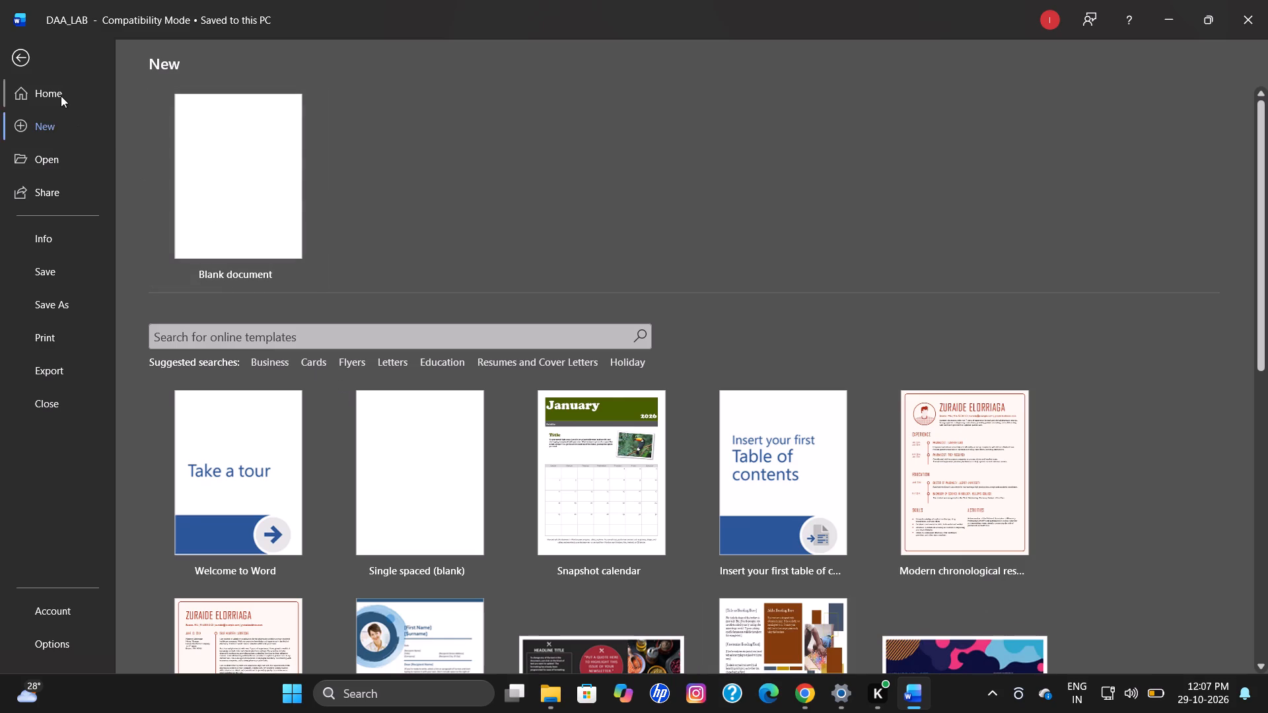
{"action": "left_click", "coordinate": [61, 96]}
{"action": "left_click", "coordinate": [273, 456]}
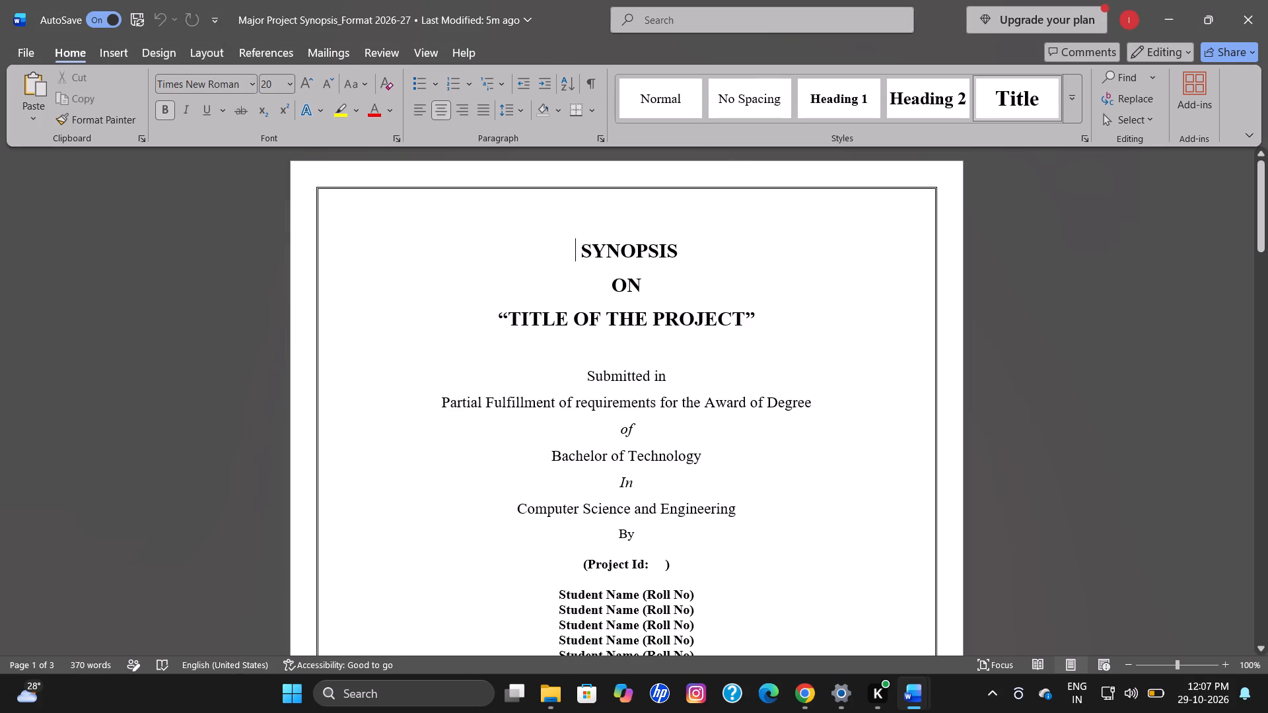
Delete the "Student Name" placeholder from the first student line on the cover page, keeping "(Roll No)".
{"action": "scroll", "coordinate": [692, 416], "scroll_direction": "down", "scroll_amount": 2}
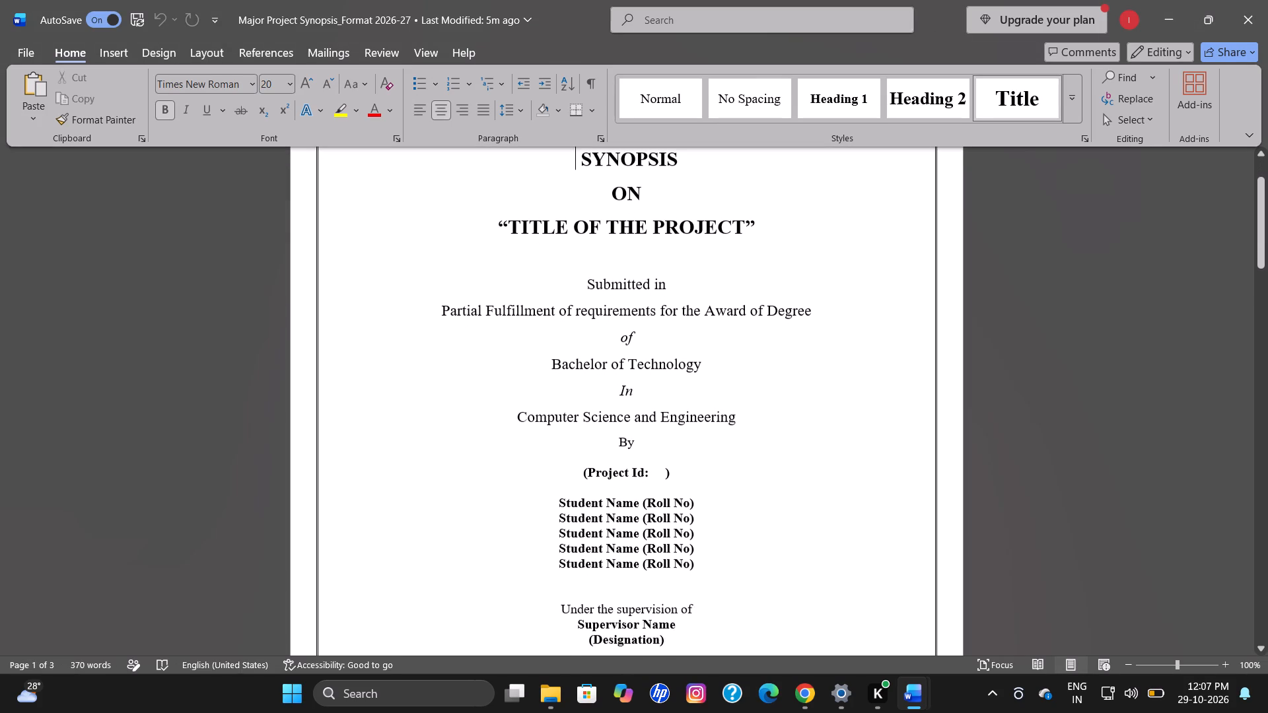
{"action": "scroll", "coordinate": [692, 416], "scroll_direction": "down", "scroll_amount": 3}
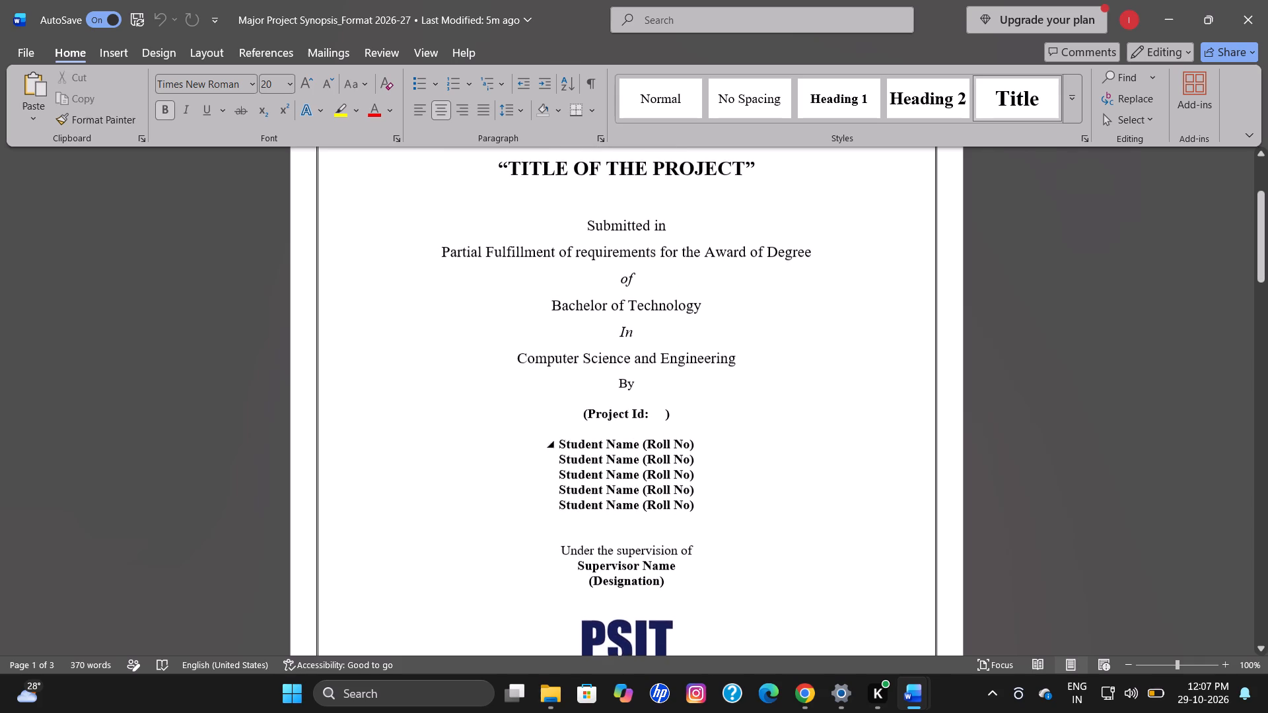
{"action": "scroll", "coordinate": [692, 416], "scroll_direction": "down", "scroll_amount": 1}
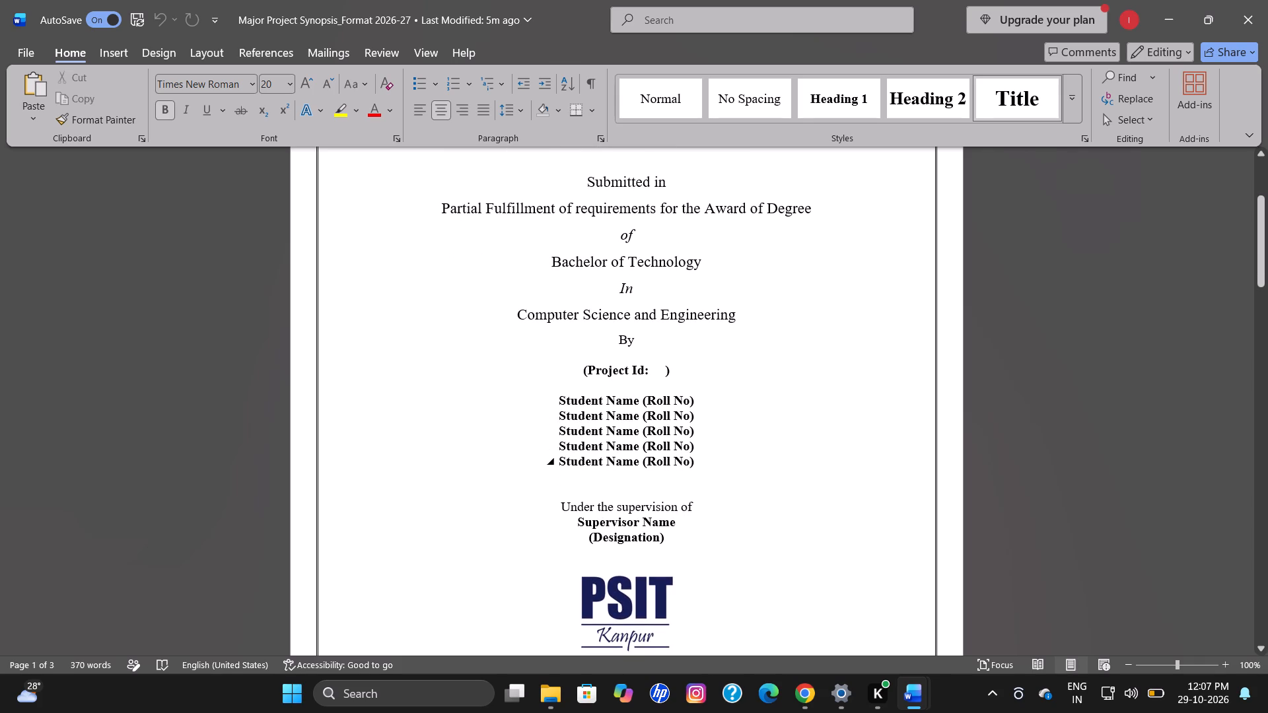
{"action": "left_click", "coordinate": [638, 403]}
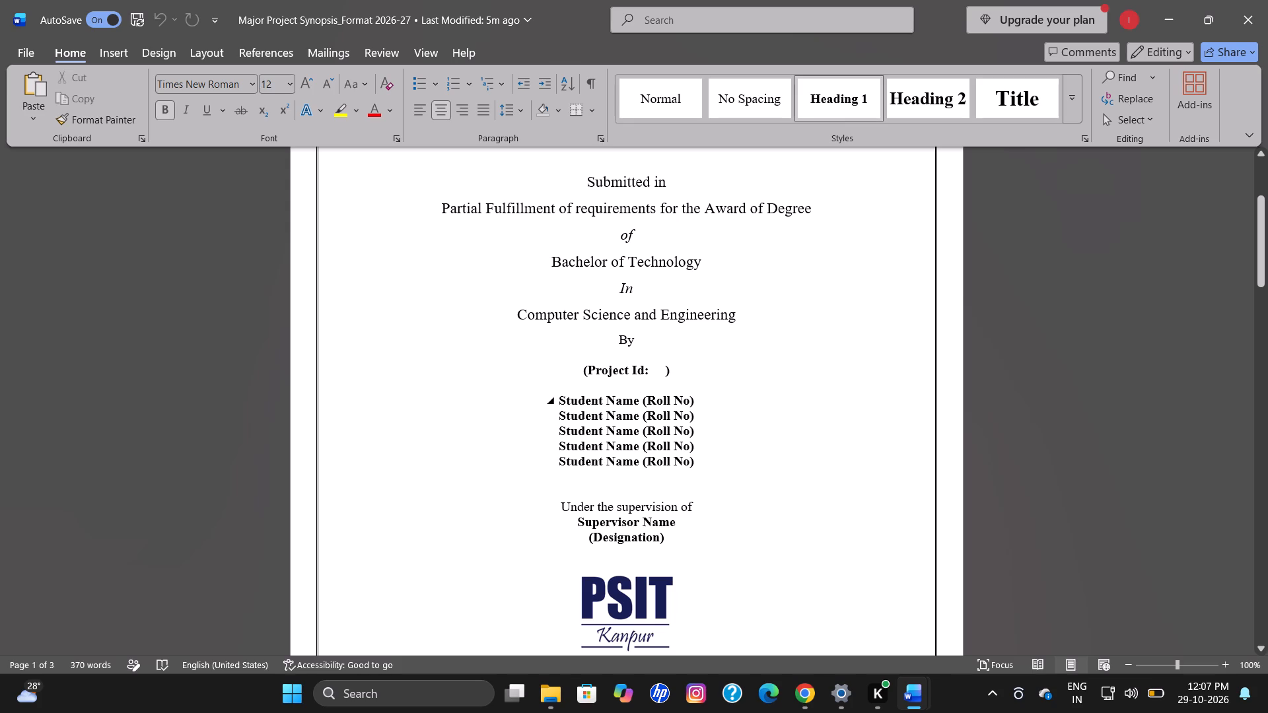
{"action": "key", "text": "BackSpace"}
{"action": "key", "text": "BackSpace"}
{"action": "key", "text": "BackSpace"}
{"action": "key", "text": "BackSpace"}
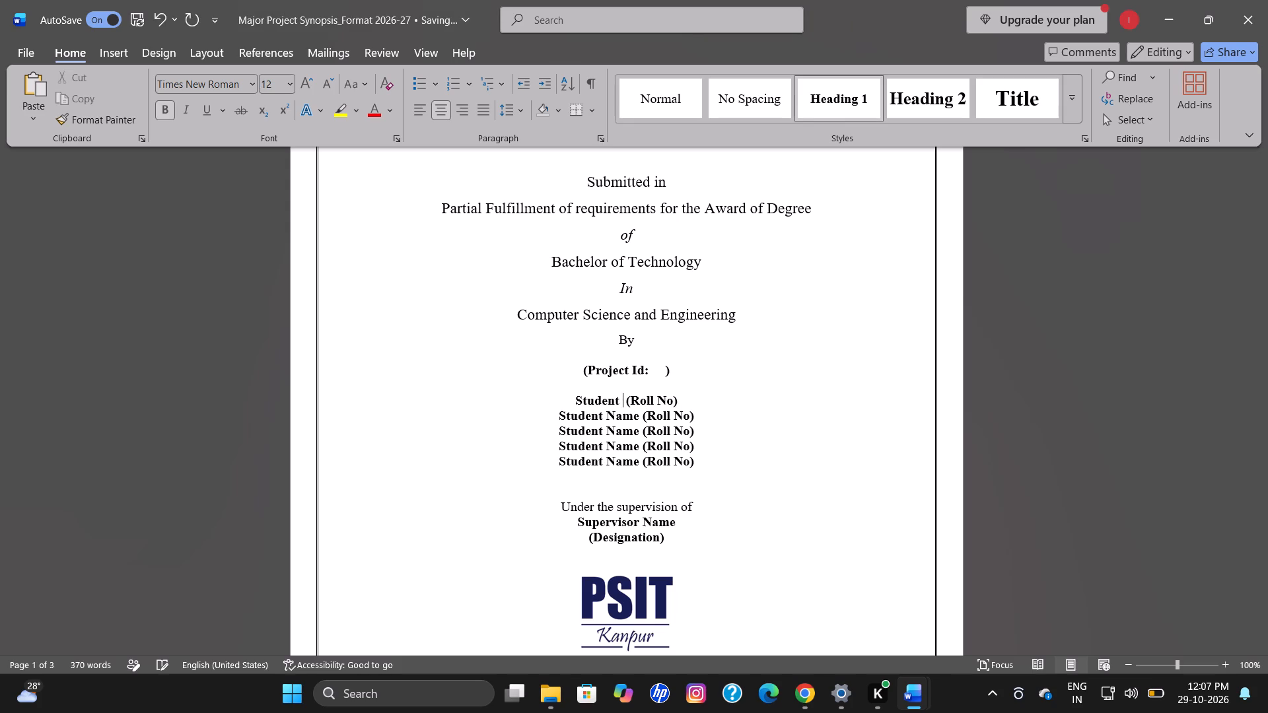
{"action": "key", "text": "BackSpace"}
{"action": "key", "text": "BackSpace"}
{"action": "key", "text": "BackSpace"}
{"action": "key", "text": "BackSpace"}
{"action": "key", "text": "BackSpace"}
{"action": "key", "text": "BackSpace"}
{"action": "key", "text": "BackSpace"}
{"action": "key", "text": "BackSpace"}
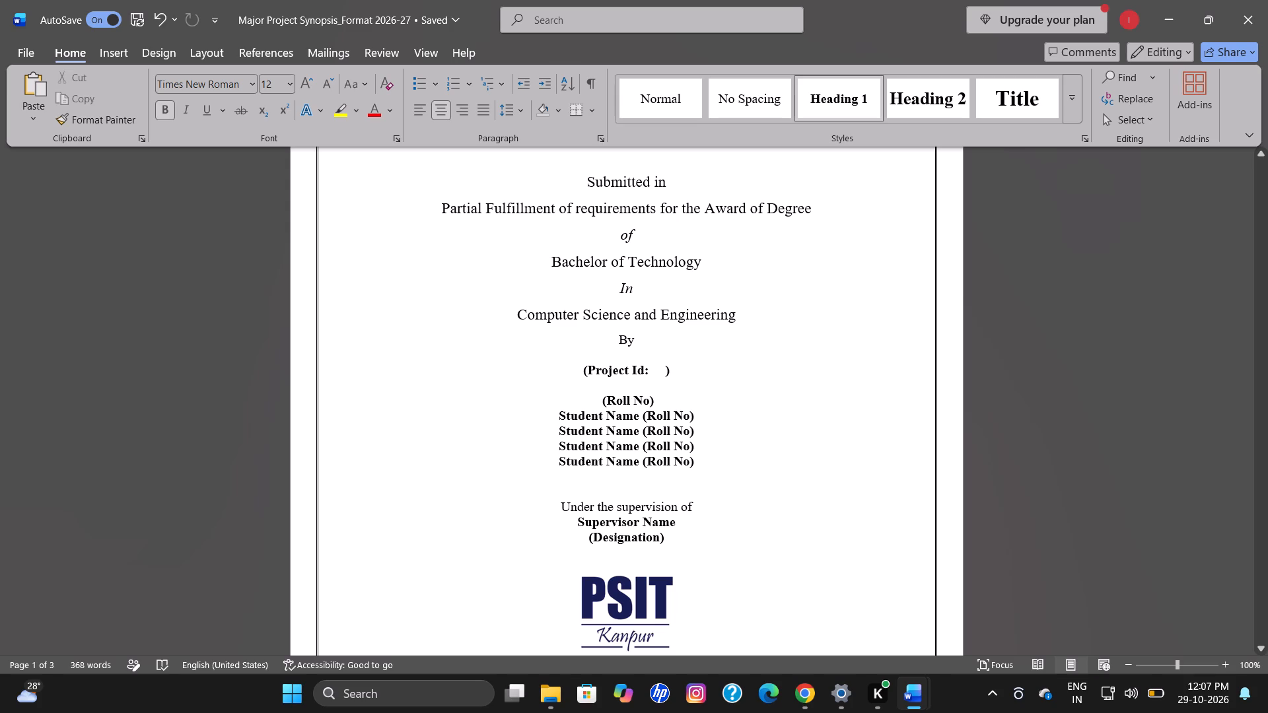
Replace the "Student Name" placeholder in the second student line with the document owner's full name, keeping "(Roll No)".
{"action": "left_click", "coordinate": [640, 417]}
{"action": "key", "text": "BackSpace"}
{"action": "key", "text": "BackSpace"}
{"action": "key", "text": "BackSpace"}
{"action": "key", "text": "BackSpace"}
{"action": "key", "text": "BackSpace"}
{"action": "key", "text": "BackSpace"}
{"action": "key", "text": "BackSpace"}
{"action": "key", "text": "BackSpace"}
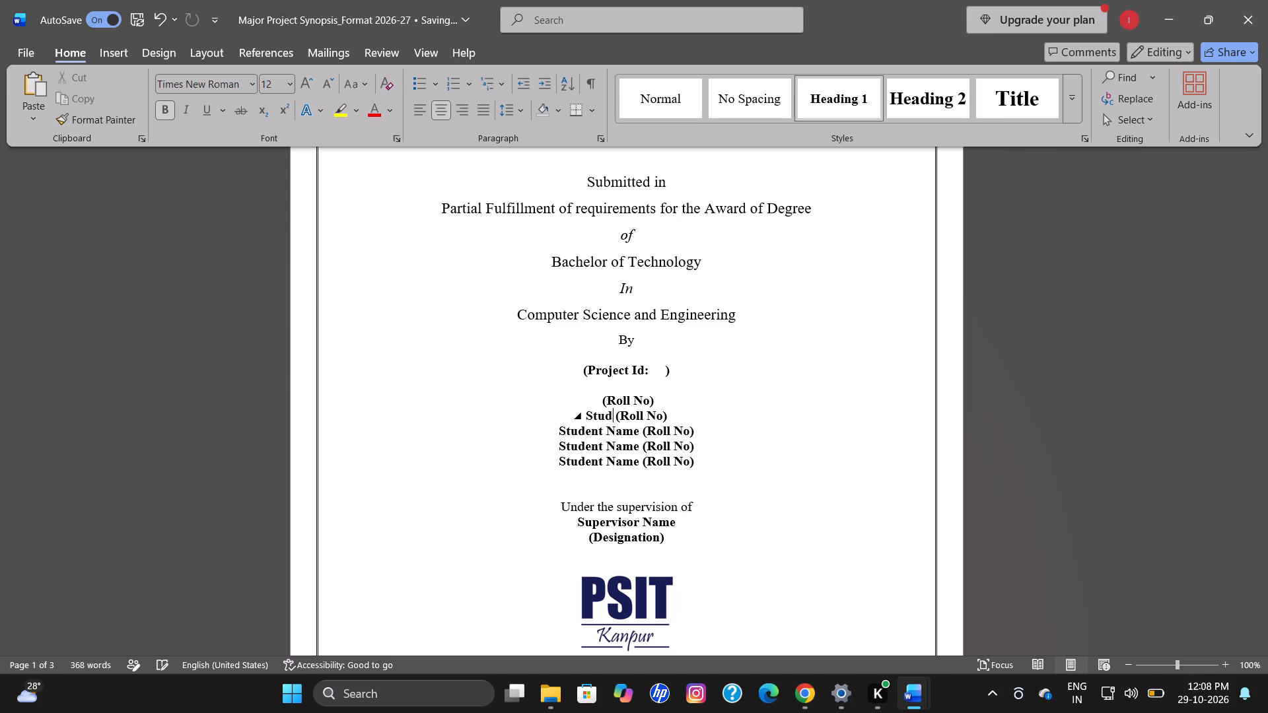
{"action": "key", "text": "BackSpace"}
{"action": "key", "text": "BackSpace"}
{"action": "key", "text": "BackSpace"}
{"action": "key", "text": "BackSpace"}
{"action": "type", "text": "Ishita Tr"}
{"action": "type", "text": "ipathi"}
Replace the "Student Name" placeholder in the third student line with the teammate's full name, keeping "(Roll No)".
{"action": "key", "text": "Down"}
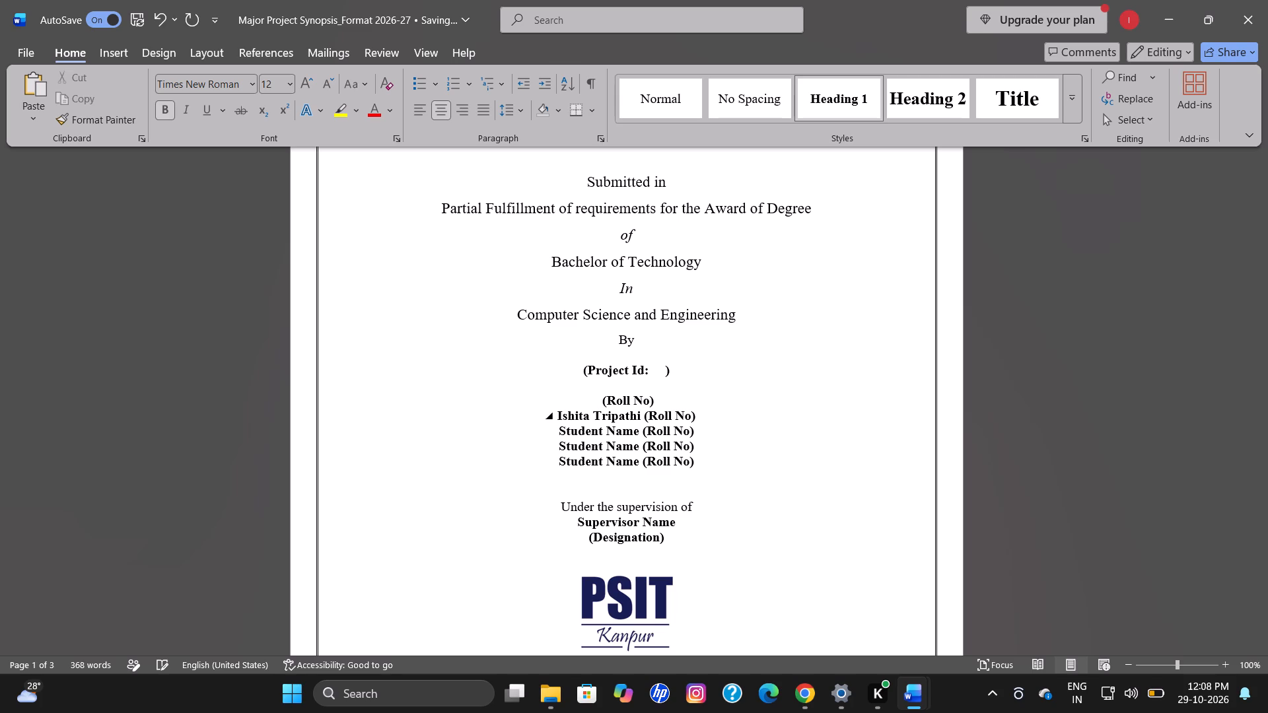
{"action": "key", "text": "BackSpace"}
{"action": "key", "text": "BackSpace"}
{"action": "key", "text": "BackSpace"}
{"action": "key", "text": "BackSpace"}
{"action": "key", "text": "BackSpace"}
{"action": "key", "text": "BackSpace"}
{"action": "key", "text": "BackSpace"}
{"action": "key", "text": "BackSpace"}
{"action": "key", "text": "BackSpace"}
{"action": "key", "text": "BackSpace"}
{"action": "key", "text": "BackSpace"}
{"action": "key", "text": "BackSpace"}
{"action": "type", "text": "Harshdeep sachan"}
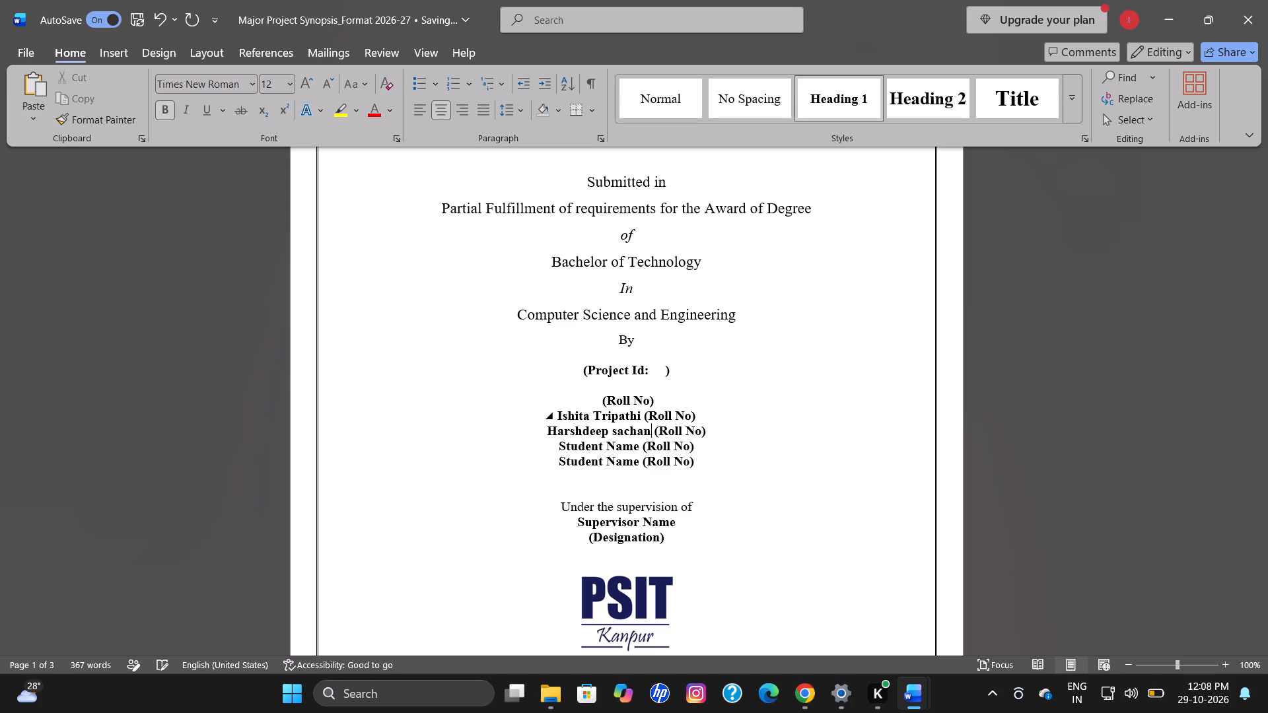
Retype the teammate's surname in the third student line with a capital initial letter.
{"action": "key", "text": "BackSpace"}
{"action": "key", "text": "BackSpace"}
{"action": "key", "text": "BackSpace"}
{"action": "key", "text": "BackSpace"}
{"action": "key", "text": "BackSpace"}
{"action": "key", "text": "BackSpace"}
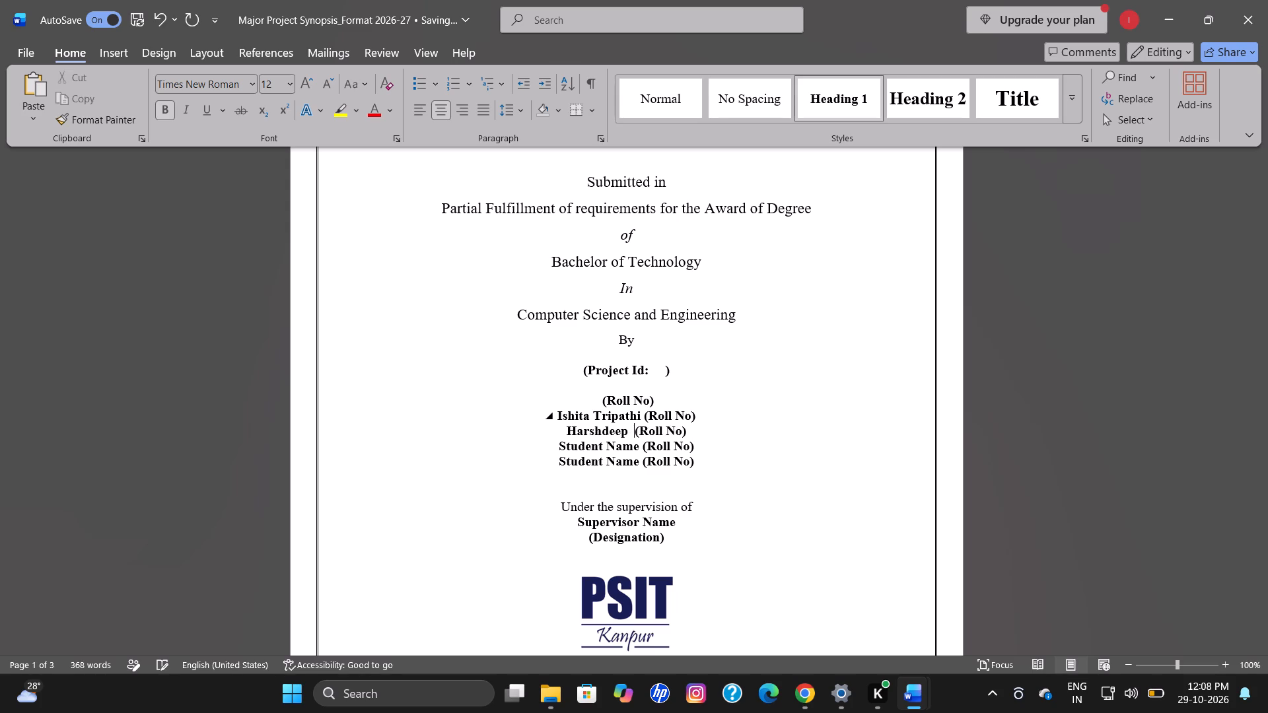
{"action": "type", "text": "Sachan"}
Replace the "Student Name" placeholder in the fourth student line with the teammate's first name and a trailing space, keeping "(Roll No)".
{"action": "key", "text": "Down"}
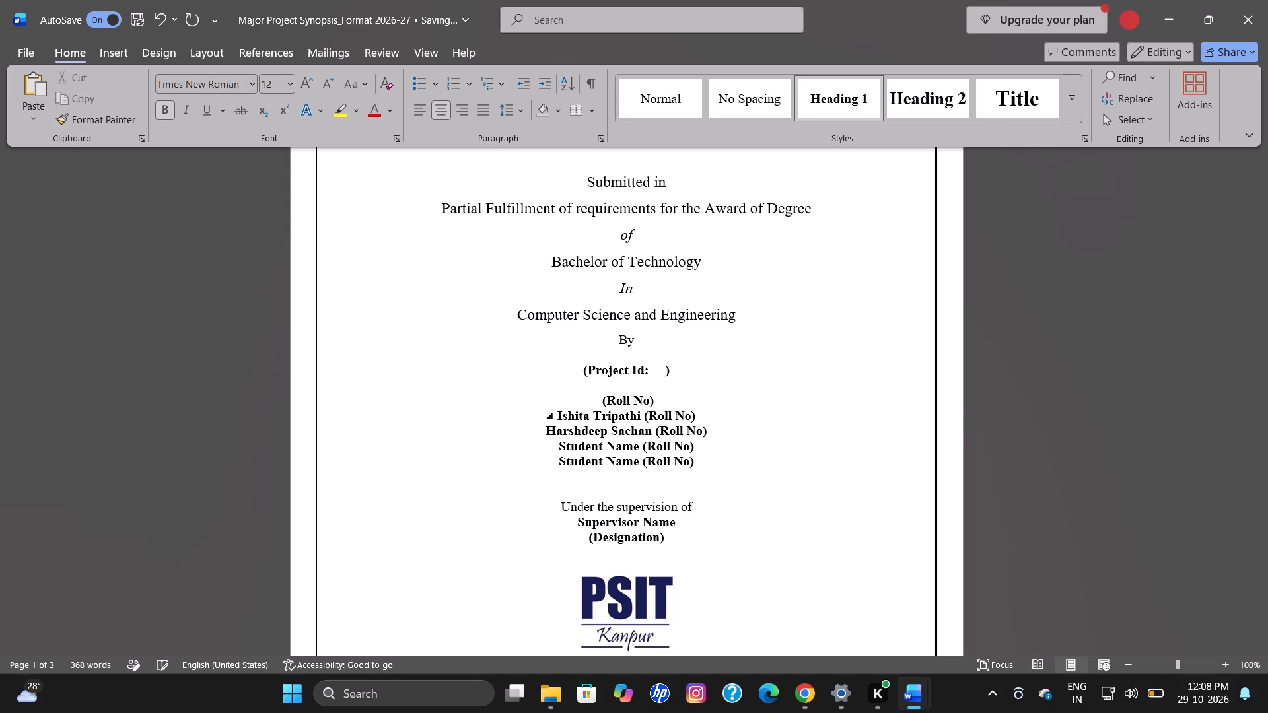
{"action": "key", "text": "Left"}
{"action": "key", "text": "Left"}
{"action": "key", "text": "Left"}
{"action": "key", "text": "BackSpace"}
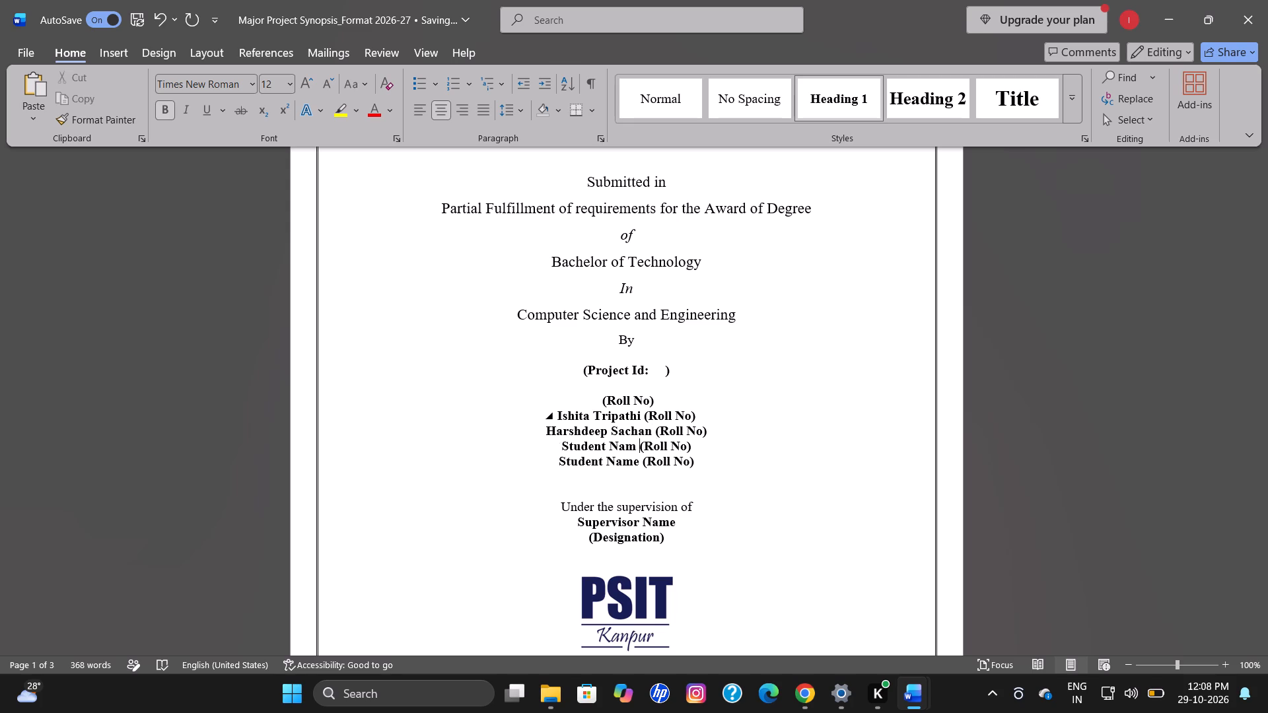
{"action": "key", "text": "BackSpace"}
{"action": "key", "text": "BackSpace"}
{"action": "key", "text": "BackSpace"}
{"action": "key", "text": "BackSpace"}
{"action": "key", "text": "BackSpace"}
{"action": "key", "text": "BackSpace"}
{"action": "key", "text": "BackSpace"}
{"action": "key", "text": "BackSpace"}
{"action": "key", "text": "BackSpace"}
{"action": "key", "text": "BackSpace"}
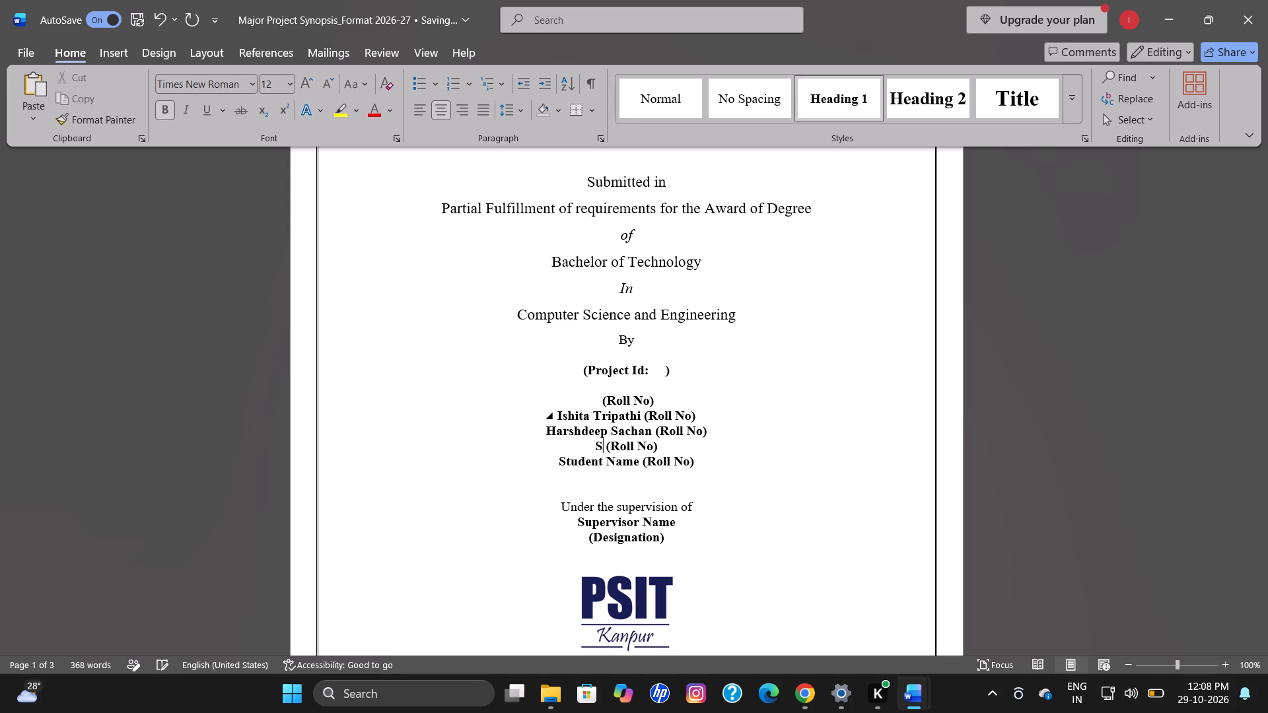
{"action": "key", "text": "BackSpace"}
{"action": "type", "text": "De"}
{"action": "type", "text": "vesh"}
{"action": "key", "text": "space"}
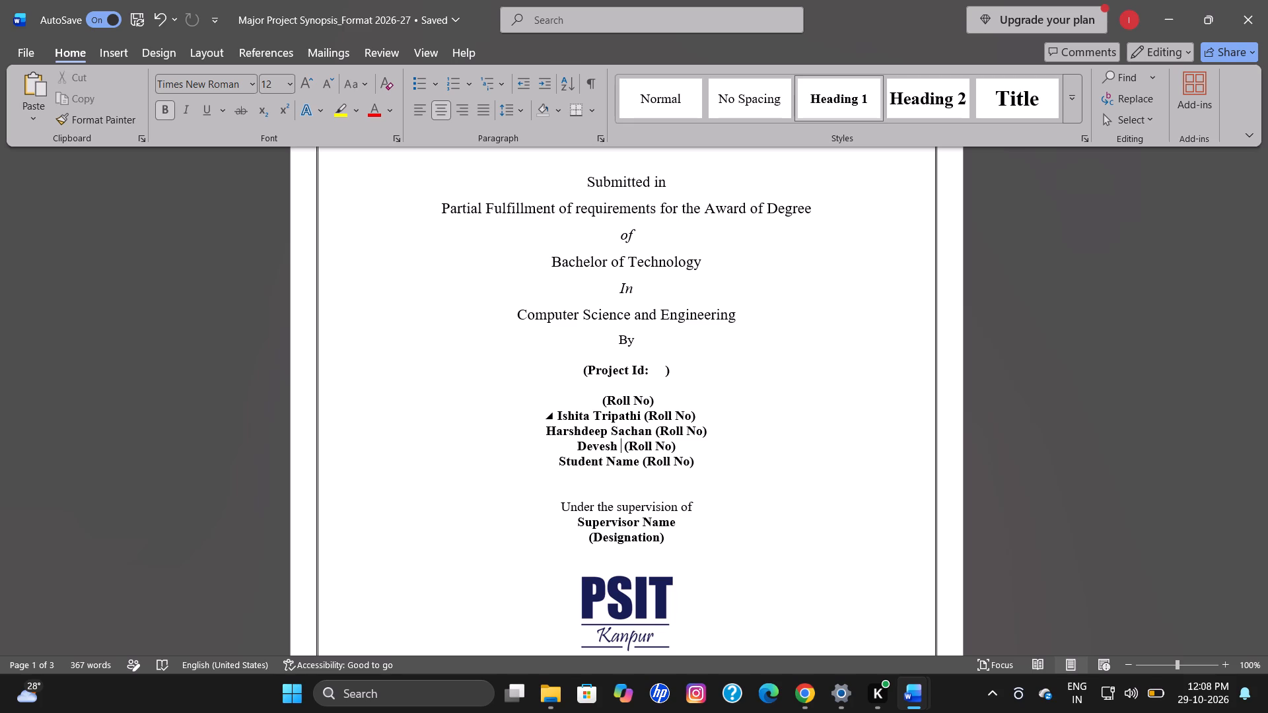
Replace the "Student Name" placeholder in the fifth student line with the teammate's full name, keeping "(Roll No)".
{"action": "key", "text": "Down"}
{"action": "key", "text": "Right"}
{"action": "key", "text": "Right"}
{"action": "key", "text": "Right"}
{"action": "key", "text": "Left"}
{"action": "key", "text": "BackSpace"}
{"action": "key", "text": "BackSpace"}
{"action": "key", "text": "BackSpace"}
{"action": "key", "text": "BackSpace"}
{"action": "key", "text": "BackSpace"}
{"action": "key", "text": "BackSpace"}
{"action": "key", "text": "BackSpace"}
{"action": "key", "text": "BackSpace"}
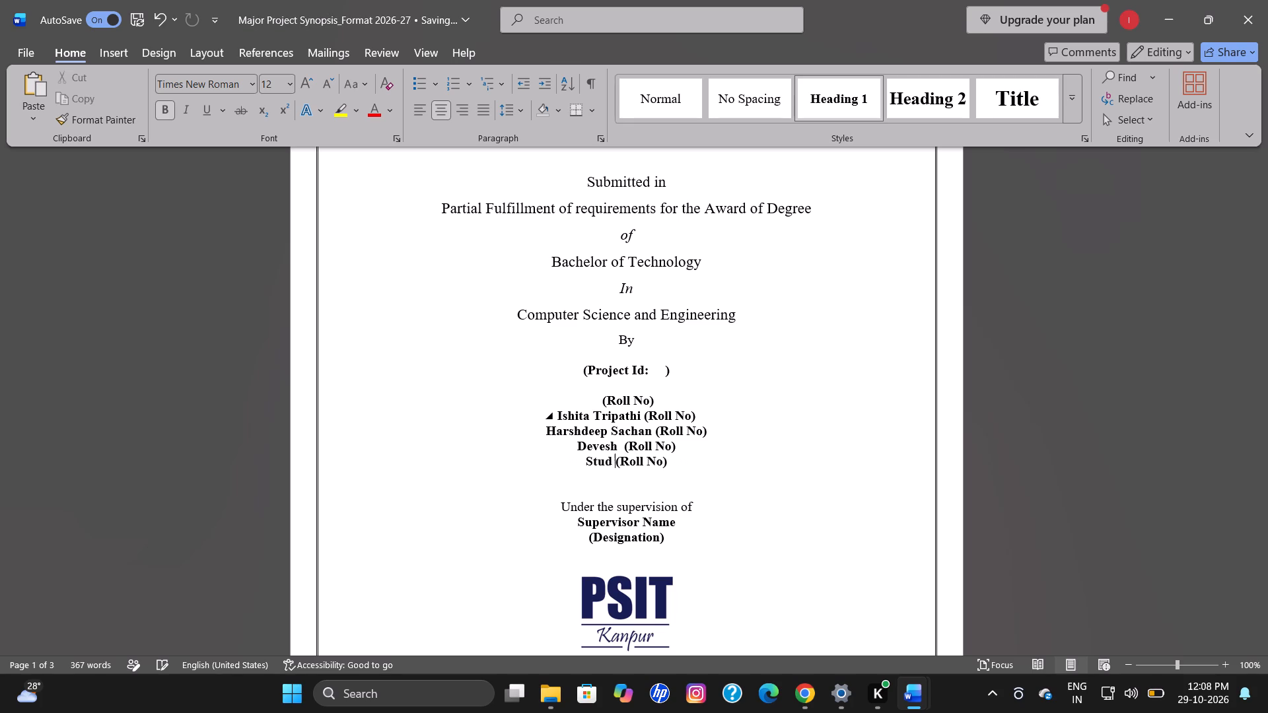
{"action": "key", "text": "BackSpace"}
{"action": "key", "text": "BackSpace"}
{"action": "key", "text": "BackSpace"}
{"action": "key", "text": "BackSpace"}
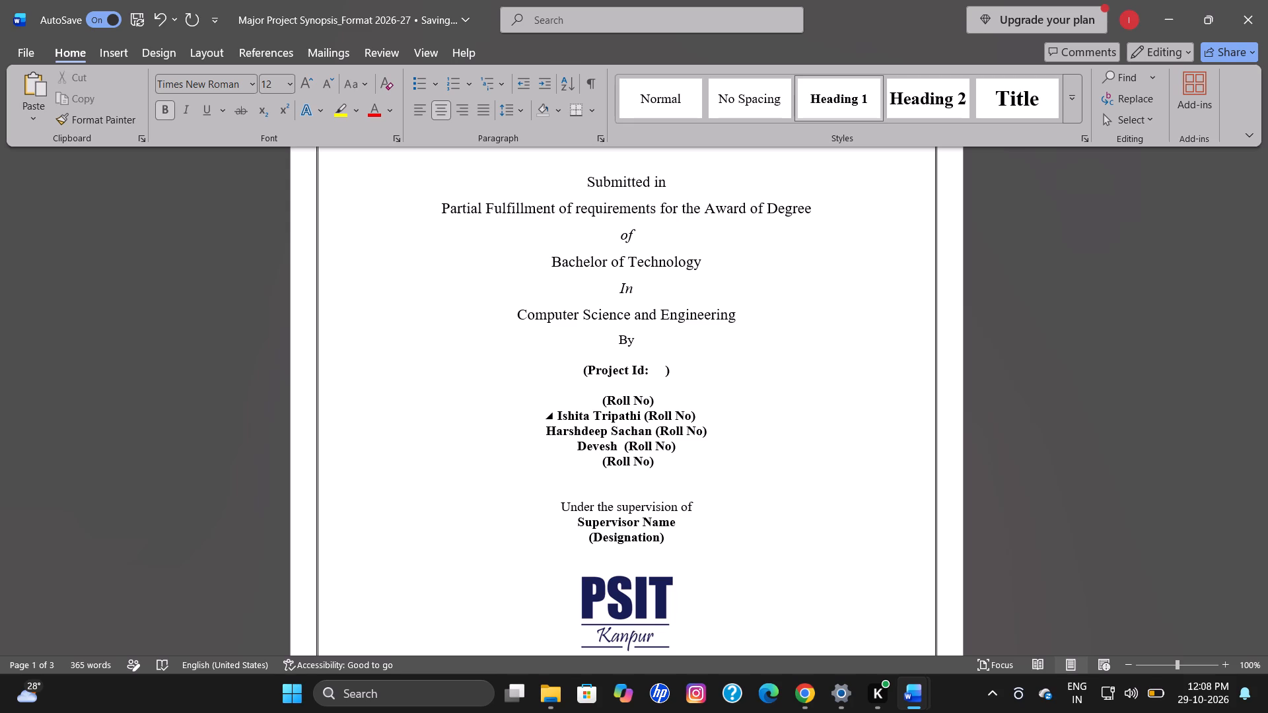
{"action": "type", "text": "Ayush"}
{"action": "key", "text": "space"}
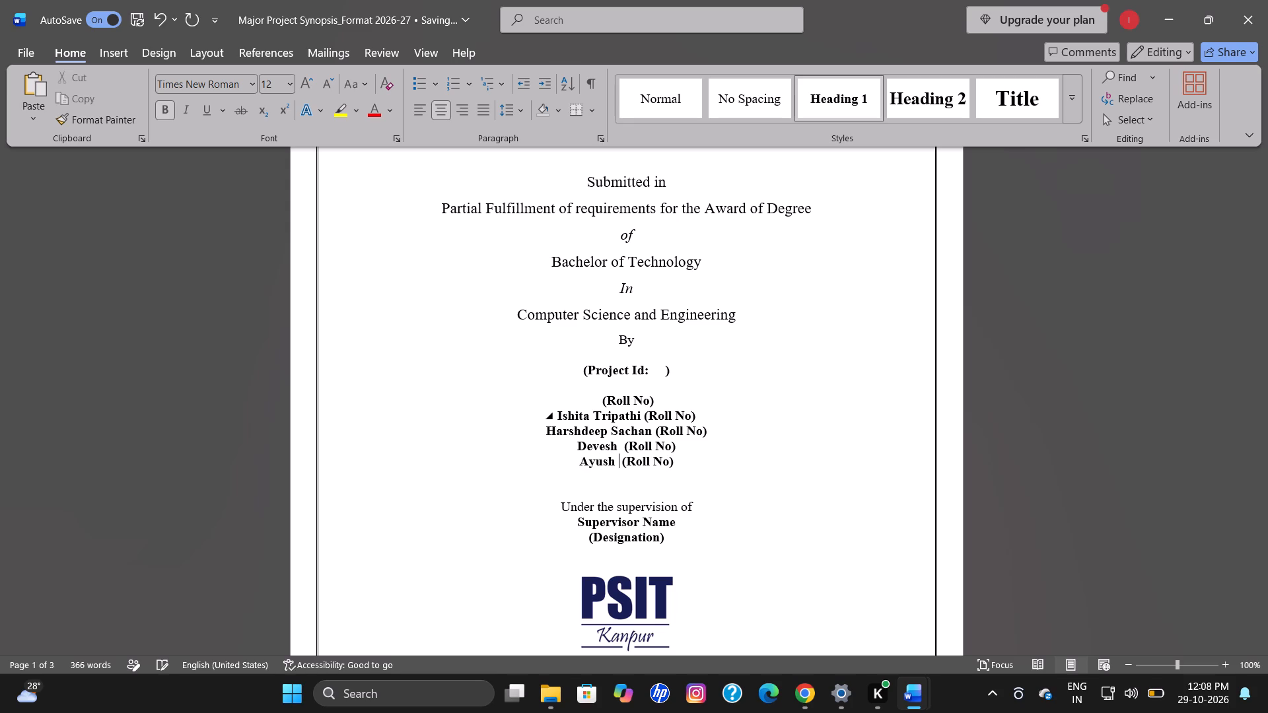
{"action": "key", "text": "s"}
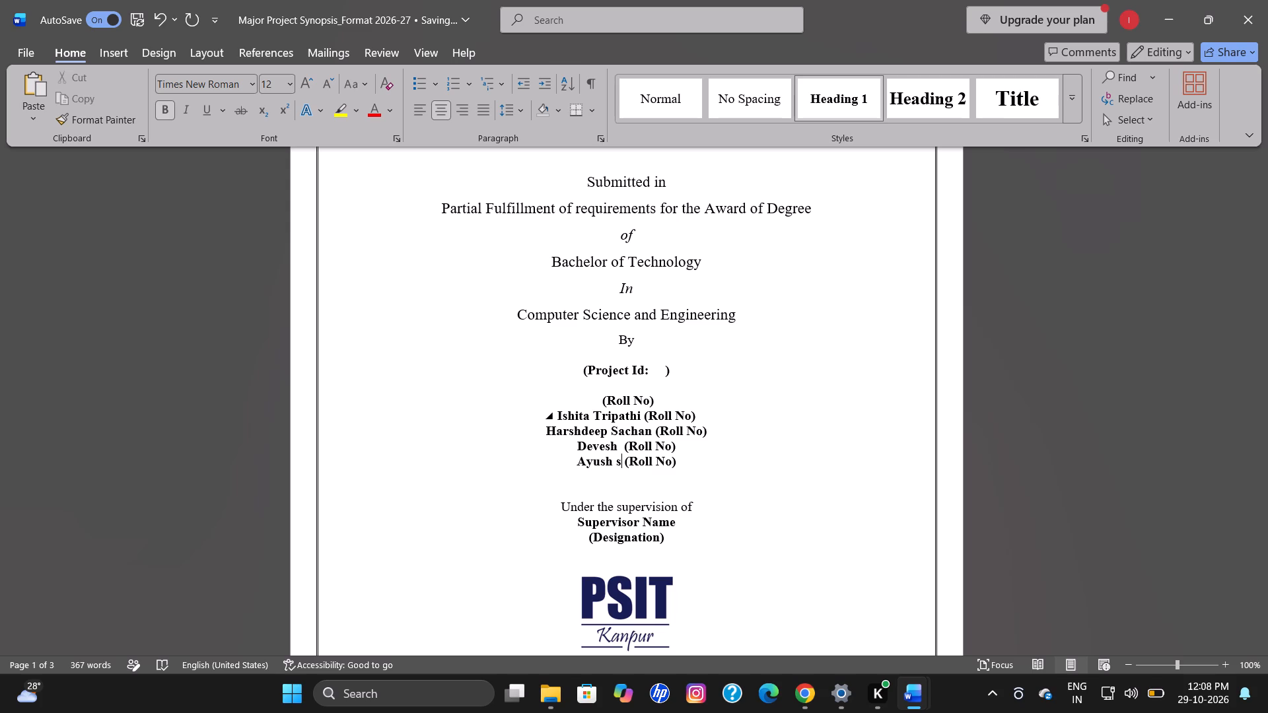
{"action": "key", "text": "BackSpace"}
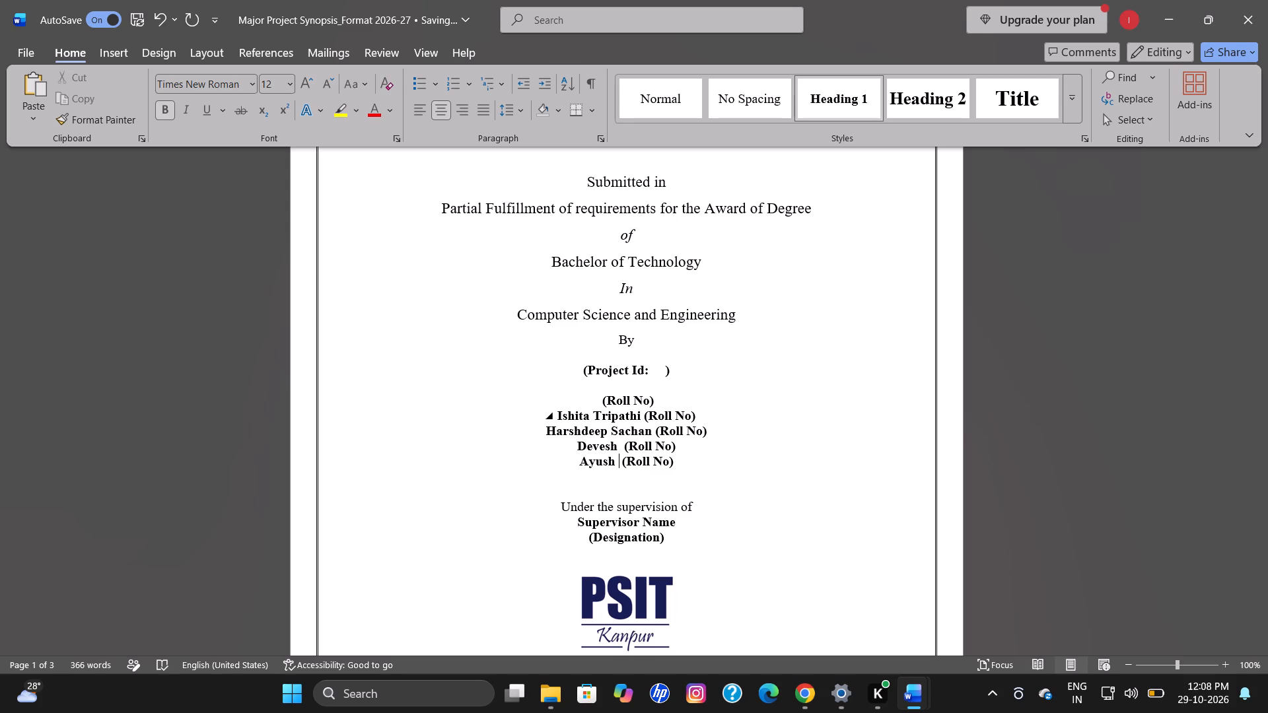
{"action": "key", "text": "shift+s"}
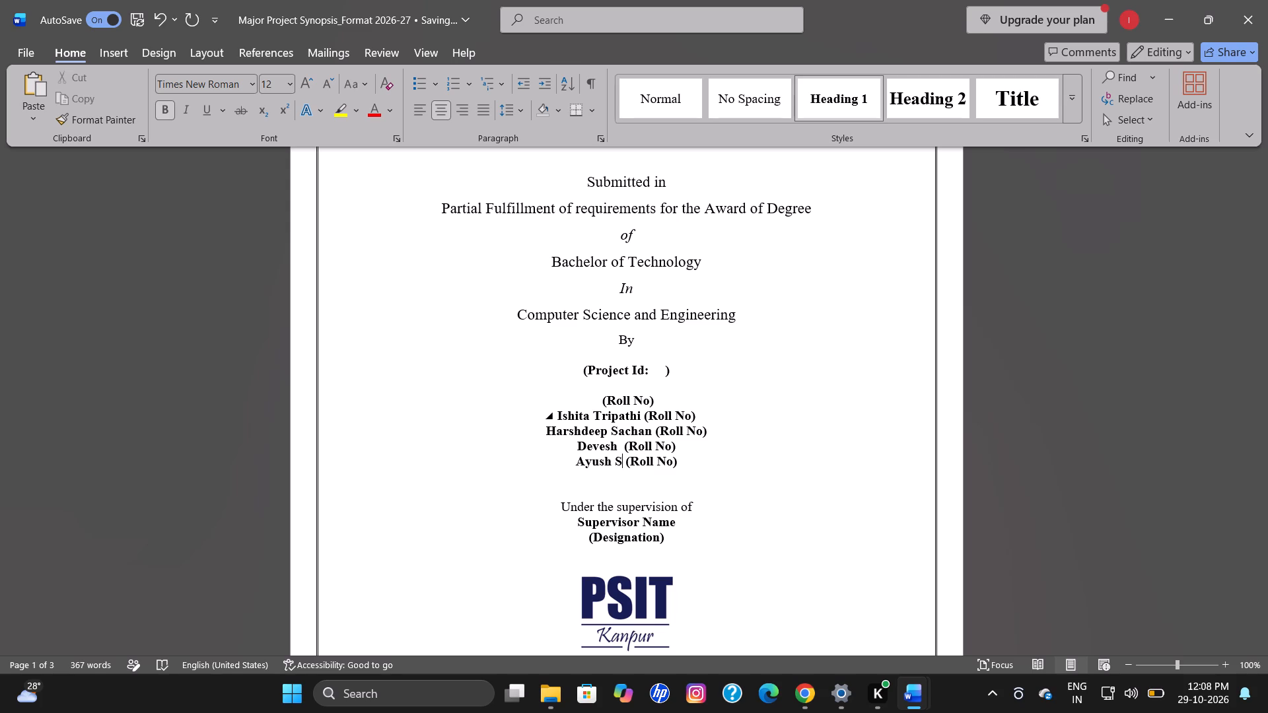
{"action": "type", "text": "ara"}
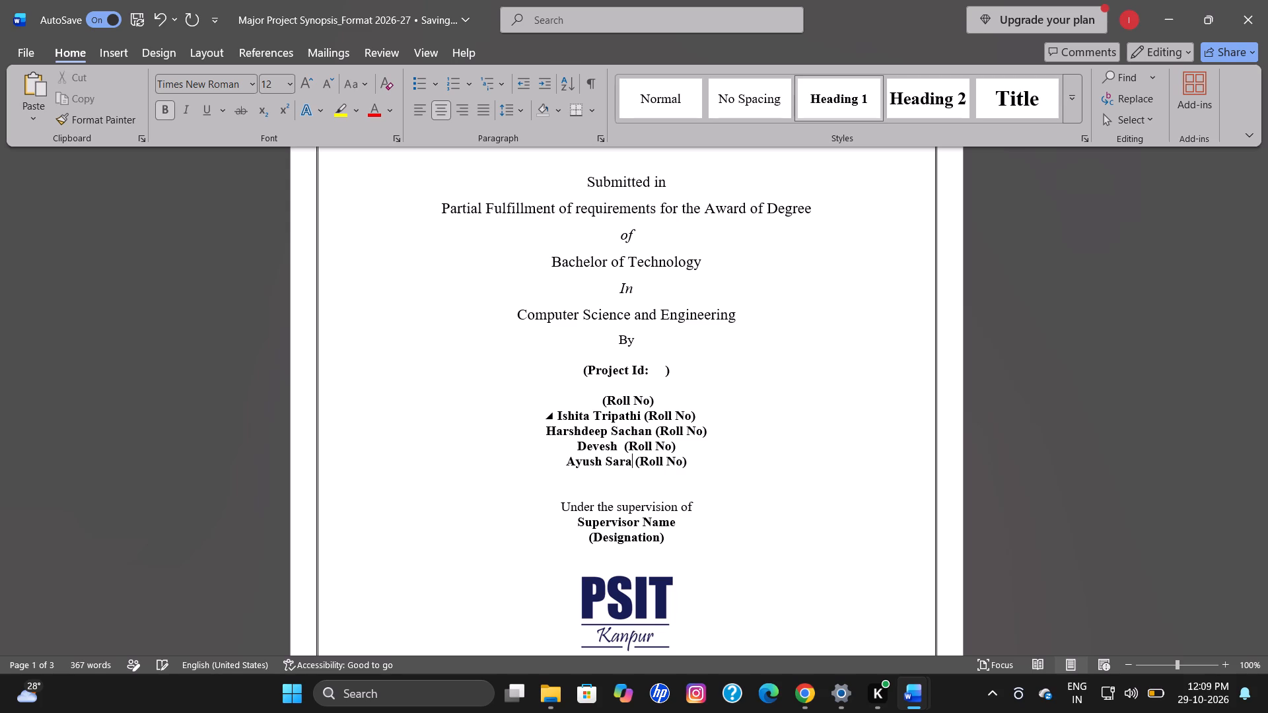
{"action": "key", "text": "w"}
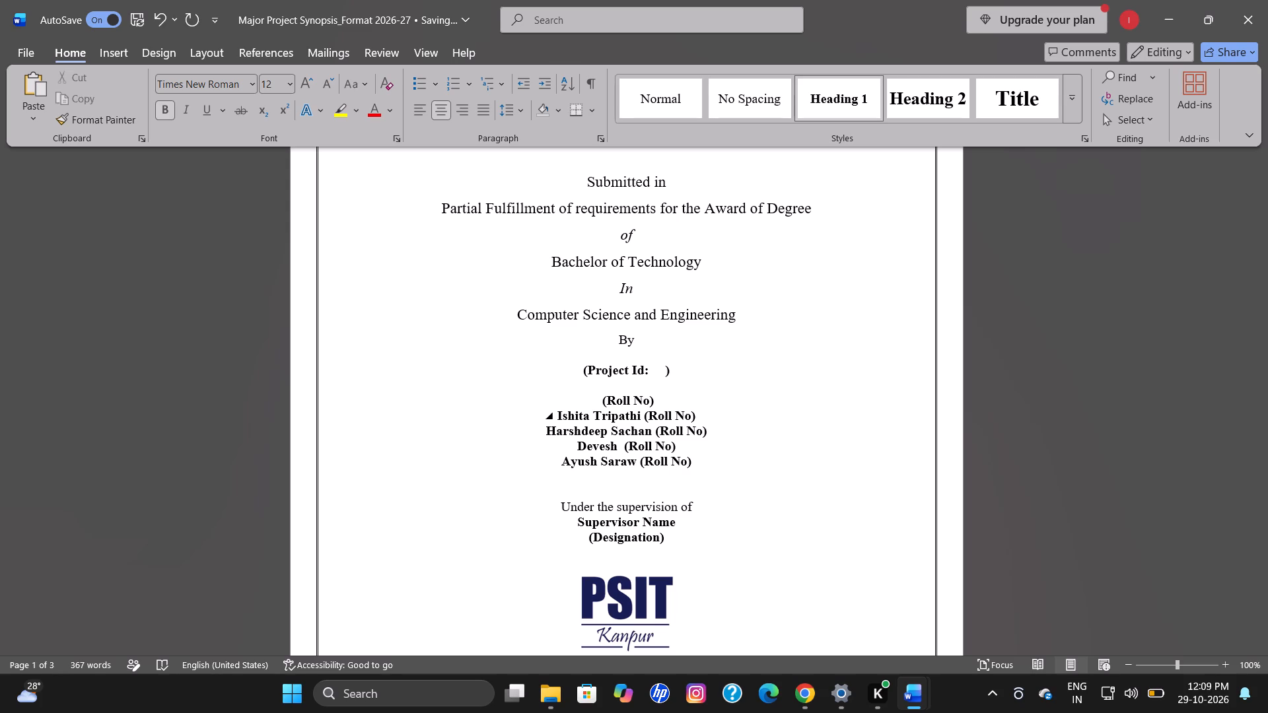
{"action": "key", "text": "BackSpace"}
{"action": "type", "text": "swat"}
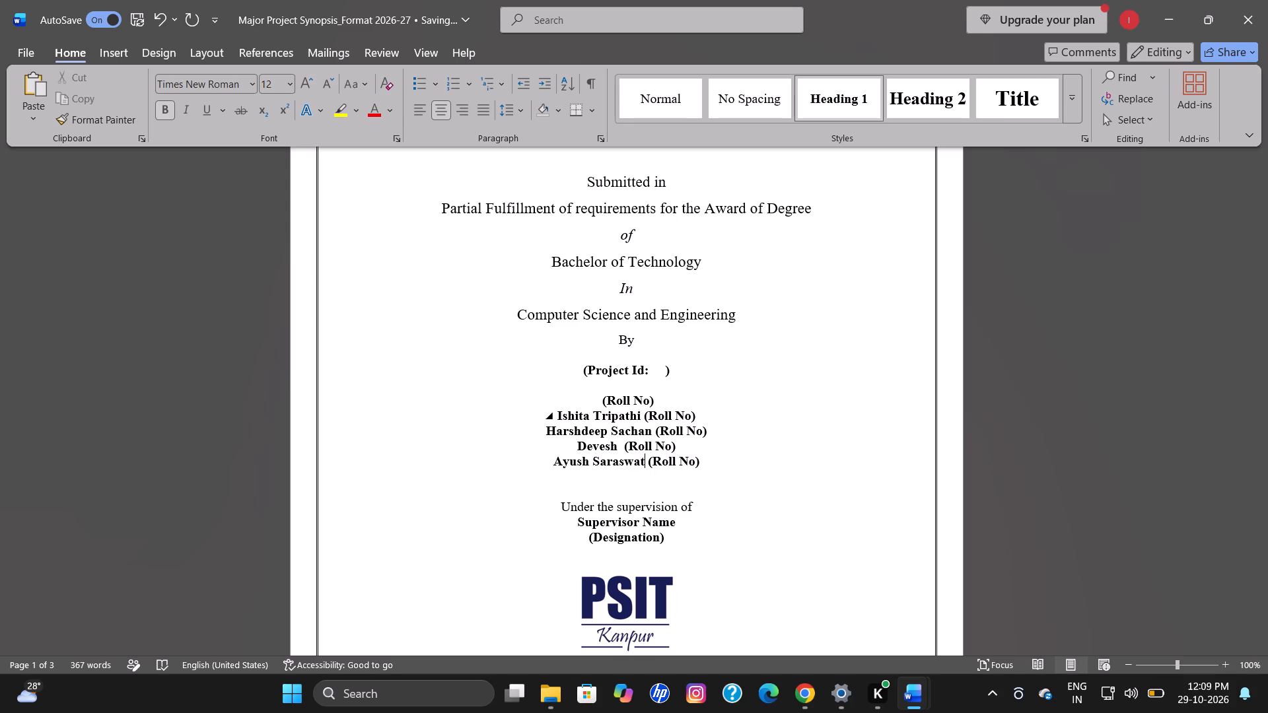
Add a centered line directly below the fifth student line and enter another teammate's full name, without a roll number.
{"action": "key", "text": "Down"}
{"action": "left_click", "coordinate": [705, 465]}
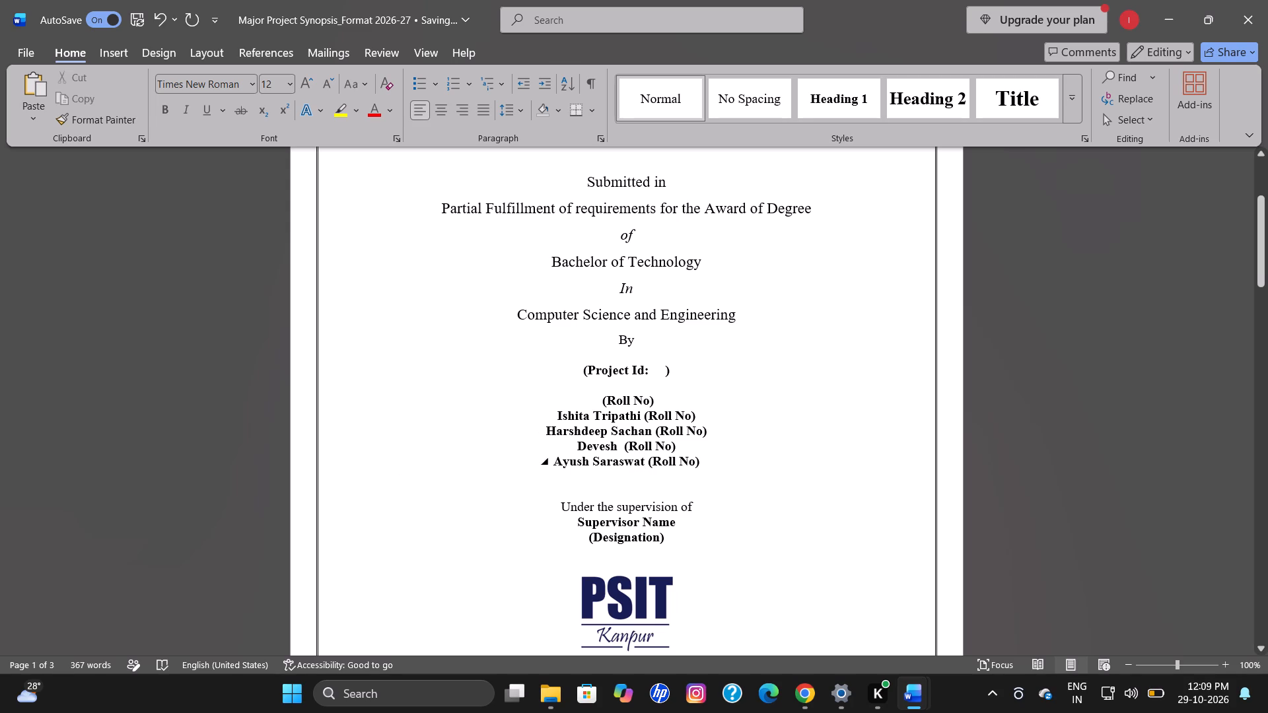
{"action": "key", "text": "Return"}
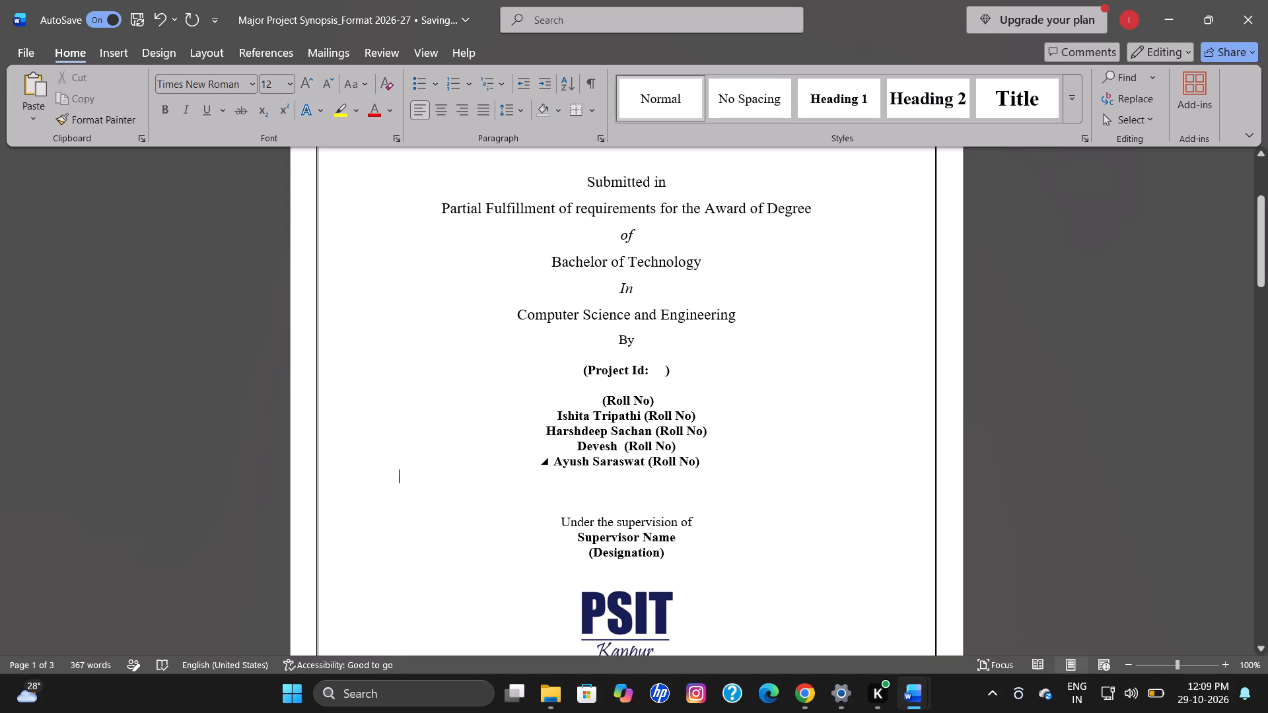
{"action": "left_click", "coordinate": [435, 107]}
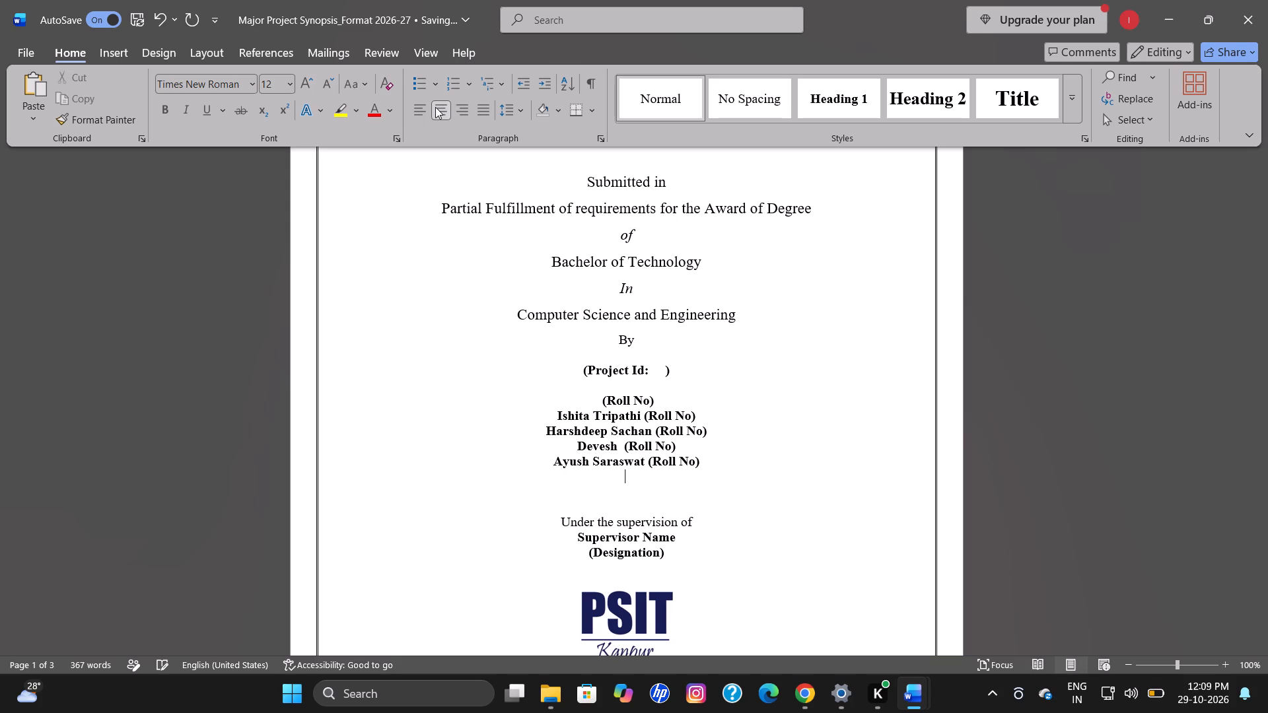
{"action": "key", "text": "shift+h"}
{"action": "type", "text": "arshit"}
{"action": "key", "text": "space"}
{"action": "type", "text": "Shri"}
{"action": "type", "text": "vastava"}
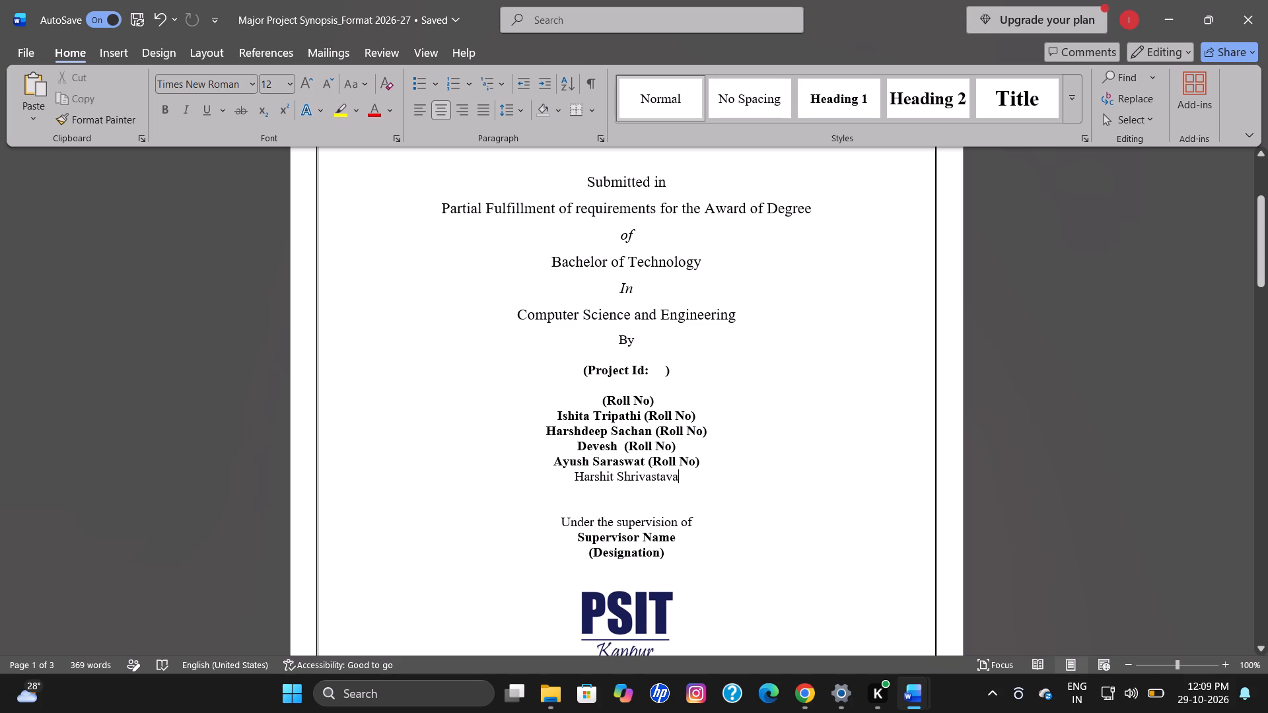
Make the teammate's name in the added sixth student line bold.
{"action": "left_click_drag", "start_coordinate": [572, 478], "coordinate": [573, 477]}
{"action": "left_click_drag", "start_coordinate": [573, 477], "coordinate": [680, 483]}
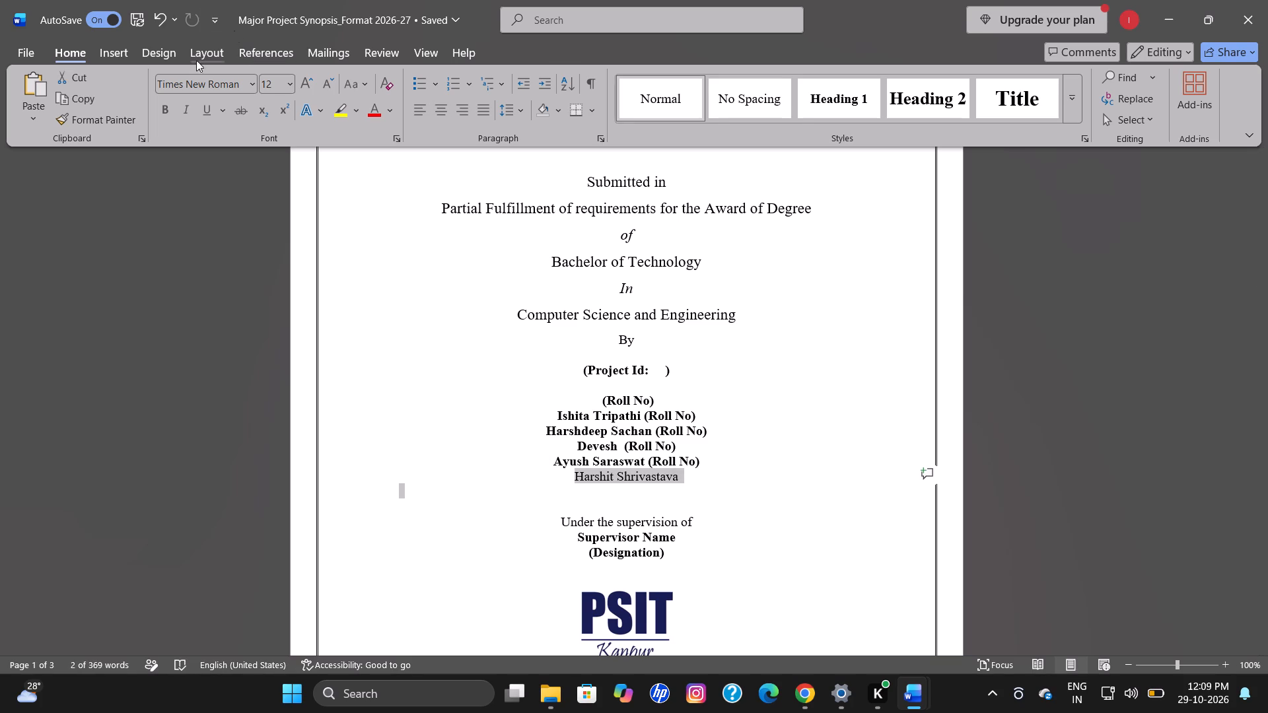
{"action": "left_click", "coordinate": [163, 110]}
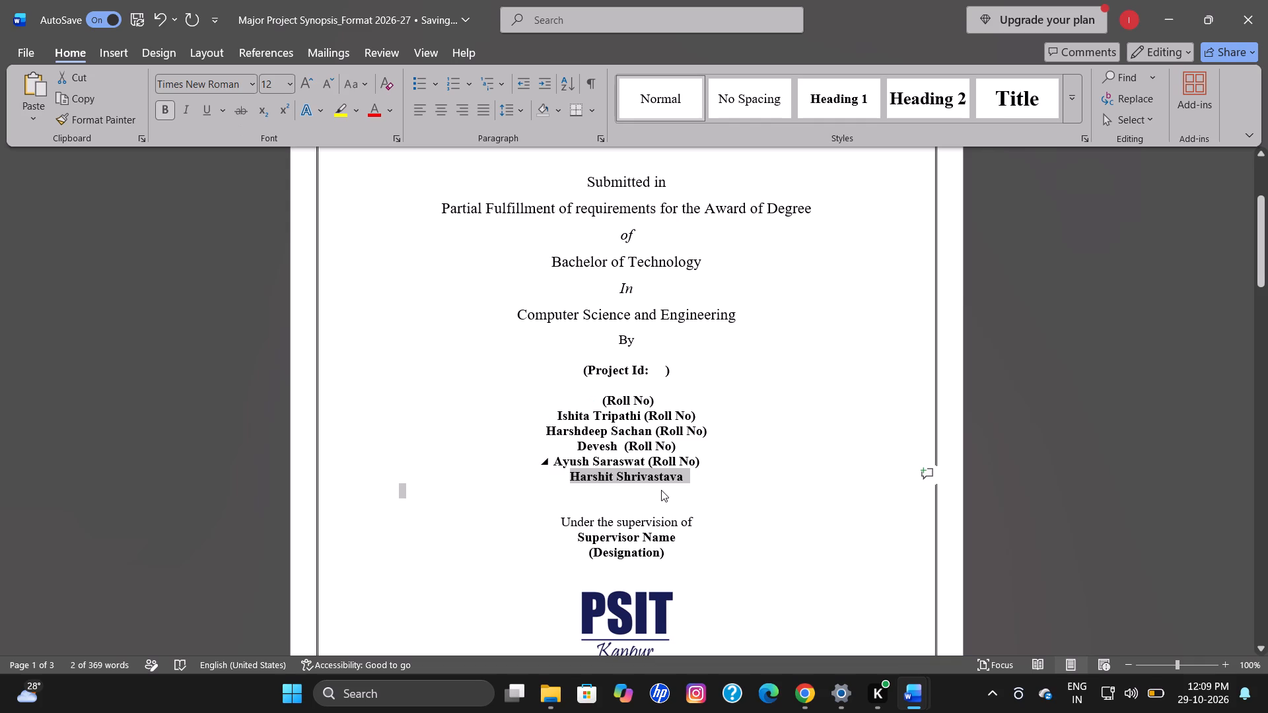
Correct the surname in the sixth student line by removing the "h" after its initial "S".
{"action": "left_click", "coordinate": [632, 481]}
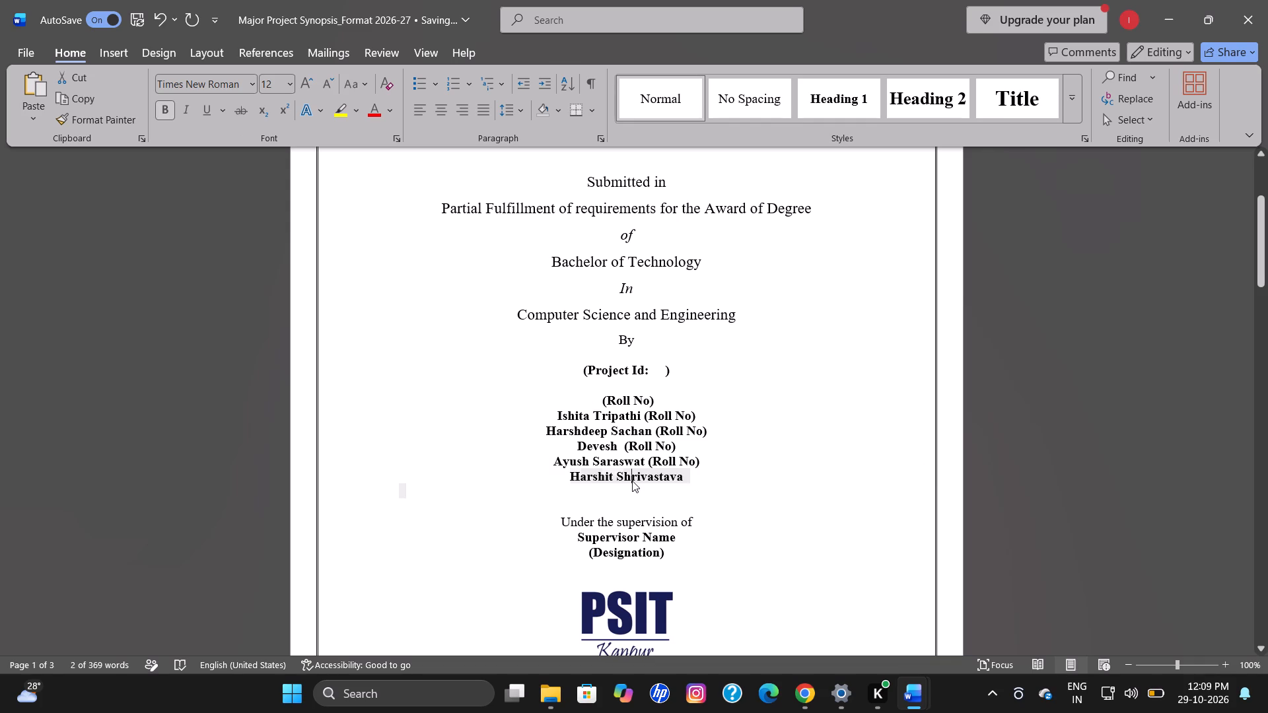
{"action": "key", "text": "BackSpace"}
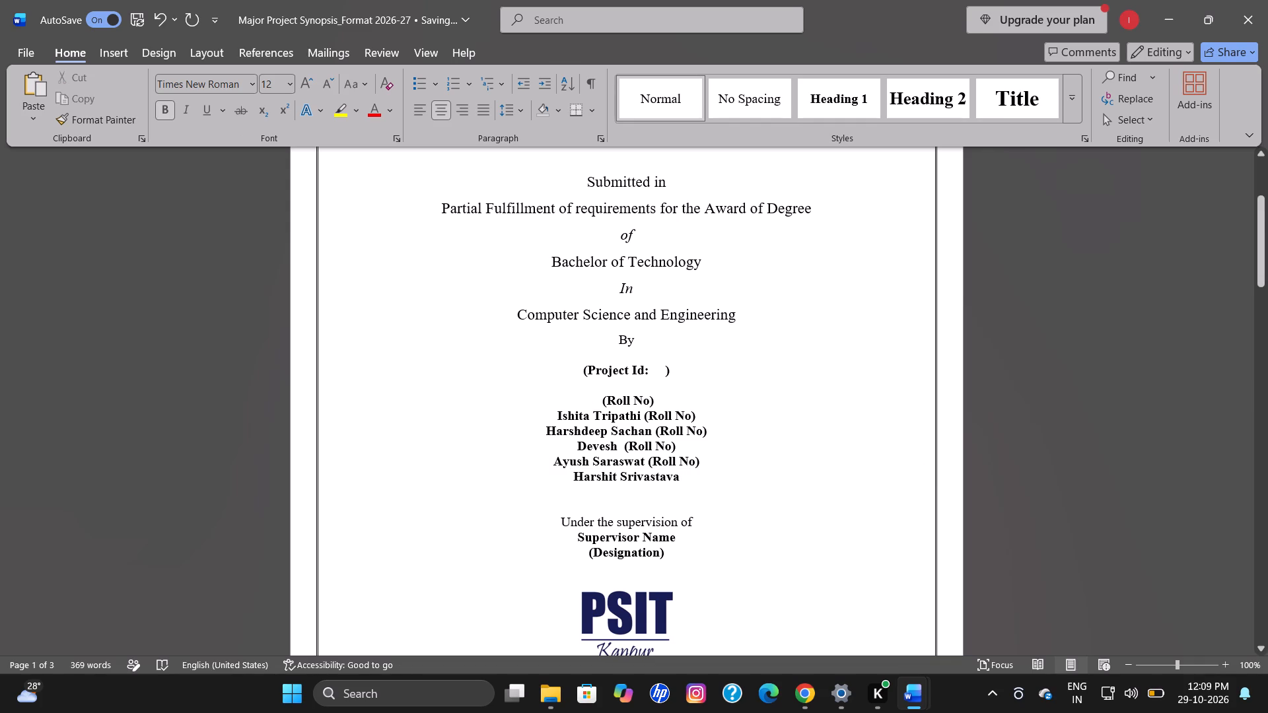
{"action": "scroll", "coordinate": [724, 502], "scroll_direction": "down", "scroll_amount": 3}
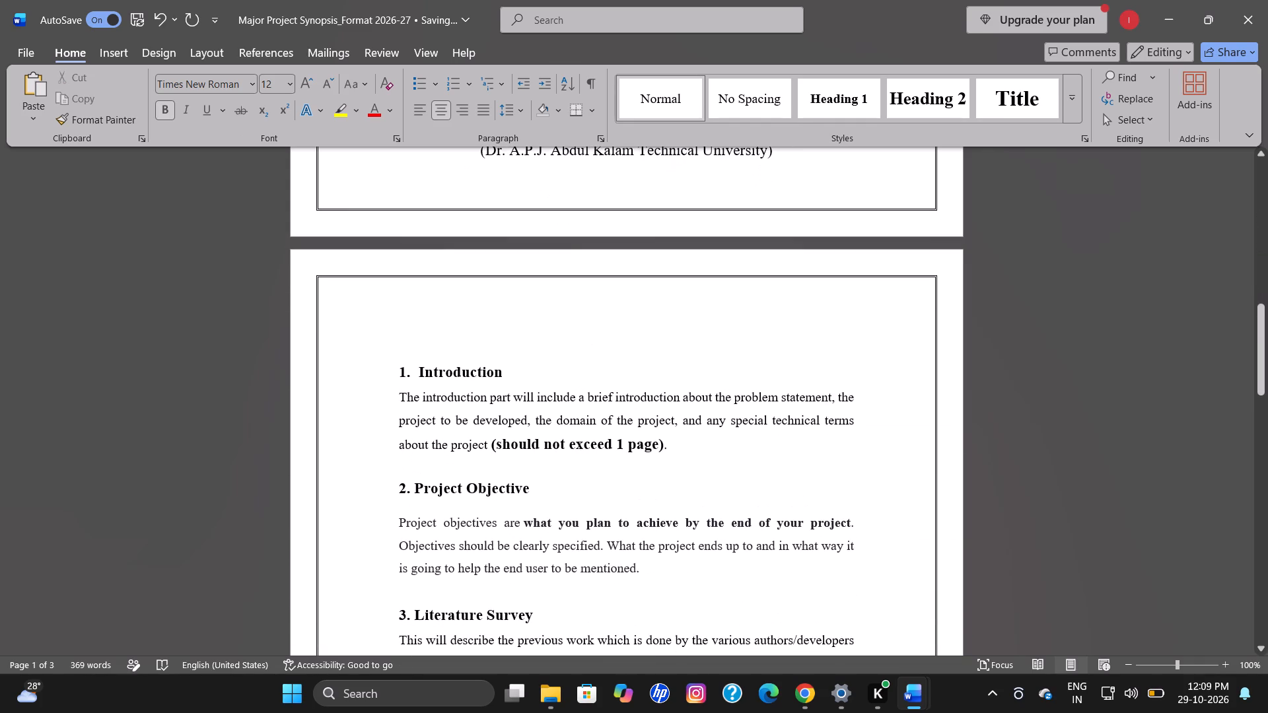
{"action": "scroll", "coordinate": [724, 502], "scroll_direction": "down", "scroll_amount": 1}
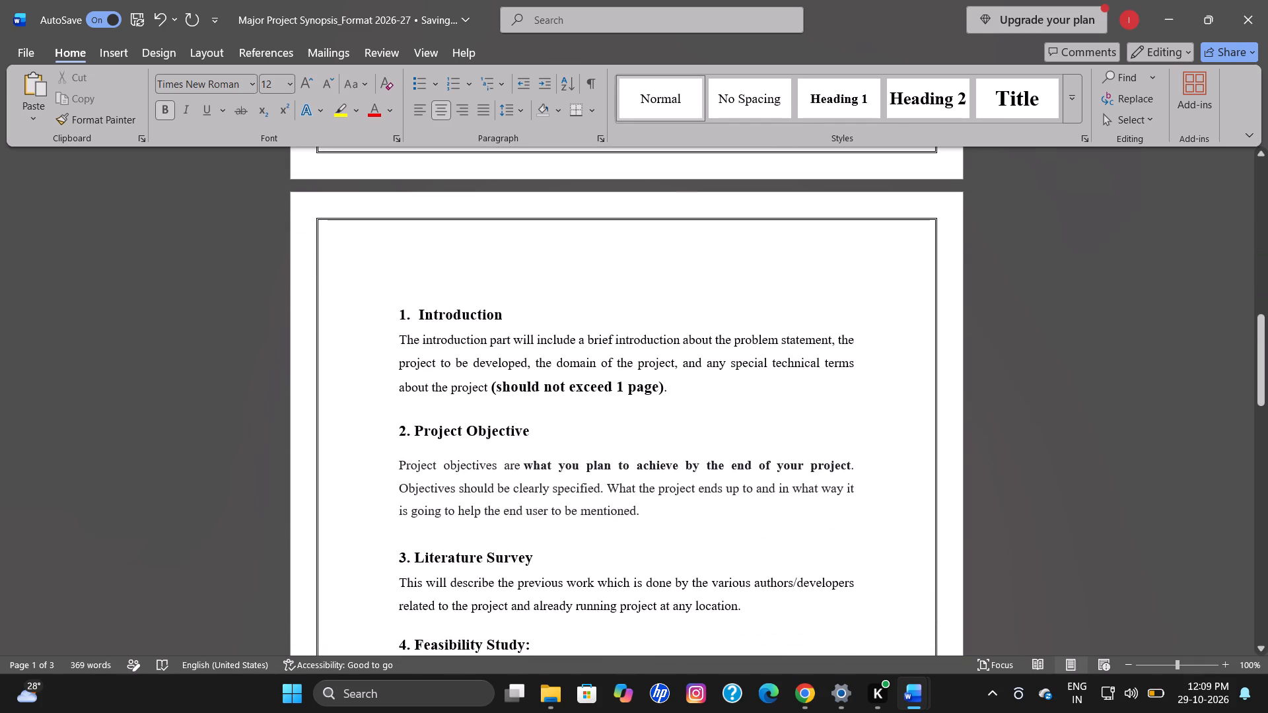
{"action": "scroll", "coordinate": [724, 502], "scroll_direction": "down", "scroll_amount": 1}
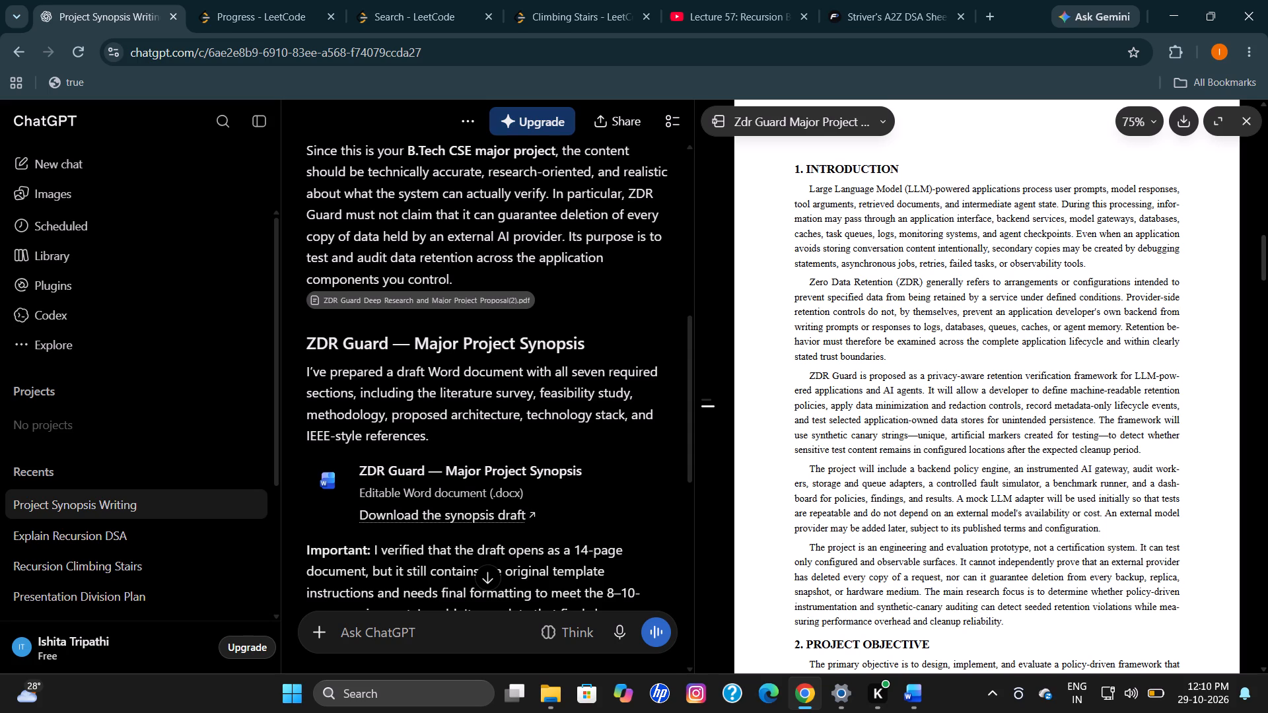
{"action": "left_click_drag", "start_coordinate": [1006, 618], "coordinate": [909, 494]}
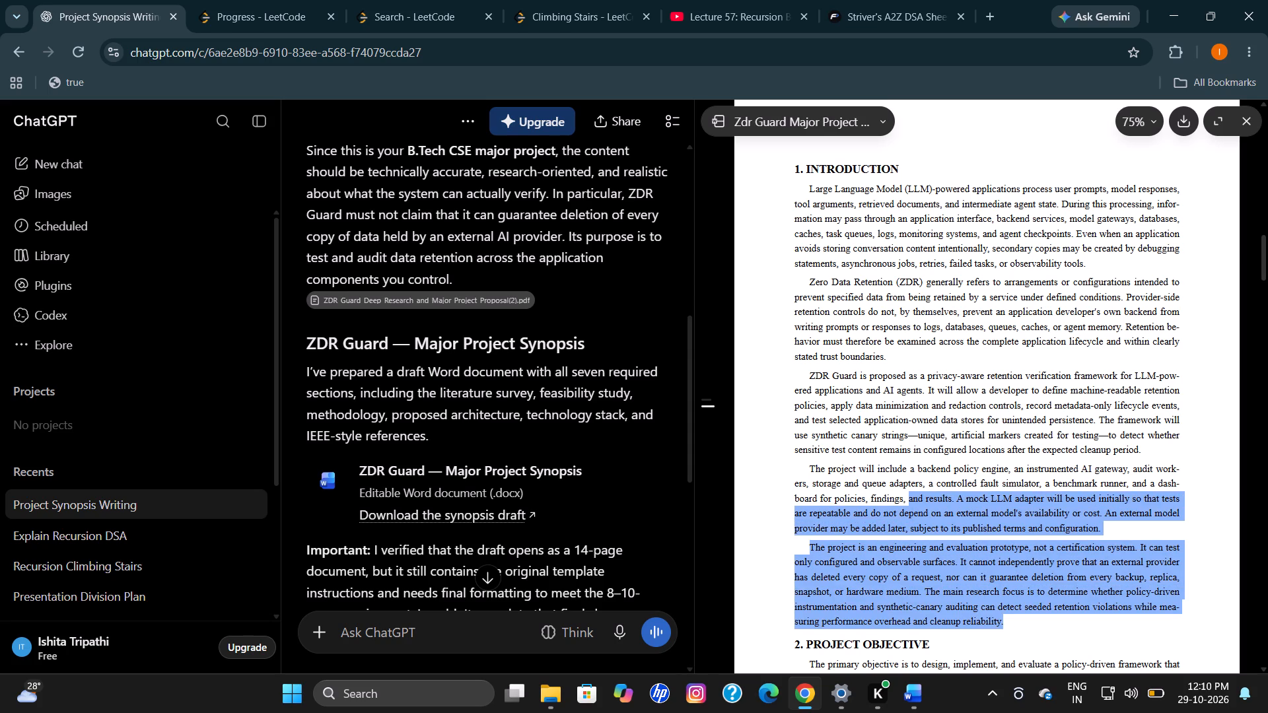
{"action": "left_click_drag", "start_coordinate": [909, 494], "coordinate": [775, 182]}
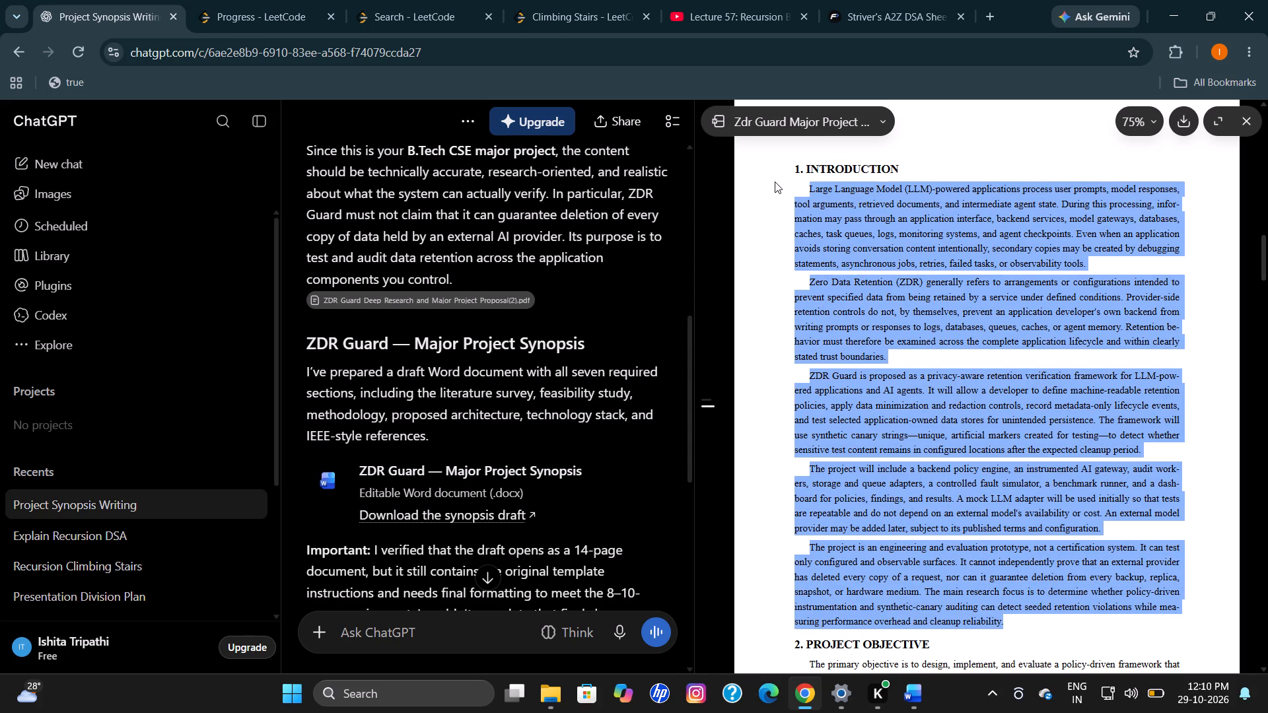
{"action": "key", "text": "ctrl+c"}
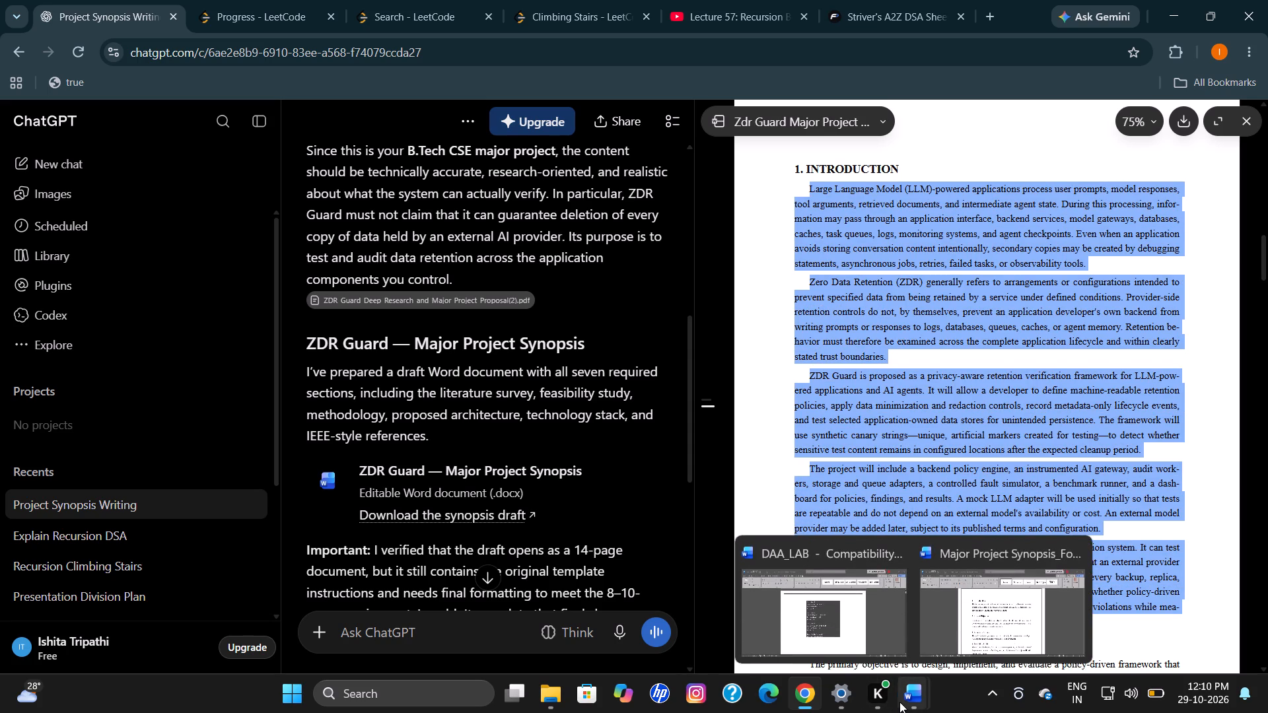
In the Major Project Synopsis_Format document in Word, delete the placeholder paragraph under "1. Introduction".
{"action": "left_click", "coordinate": [952, 597]}
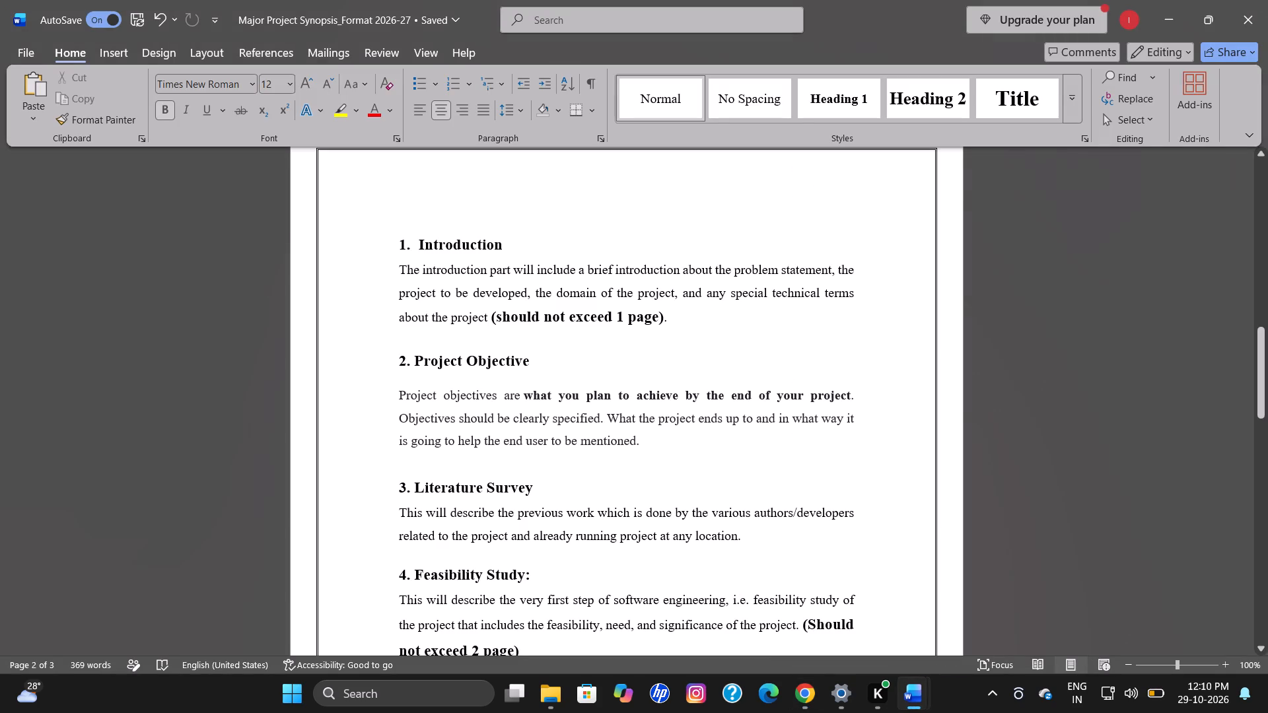
{"action": "left_click_drag", "start_coordinate": [678, 320], "coordinate": [456, 273]}
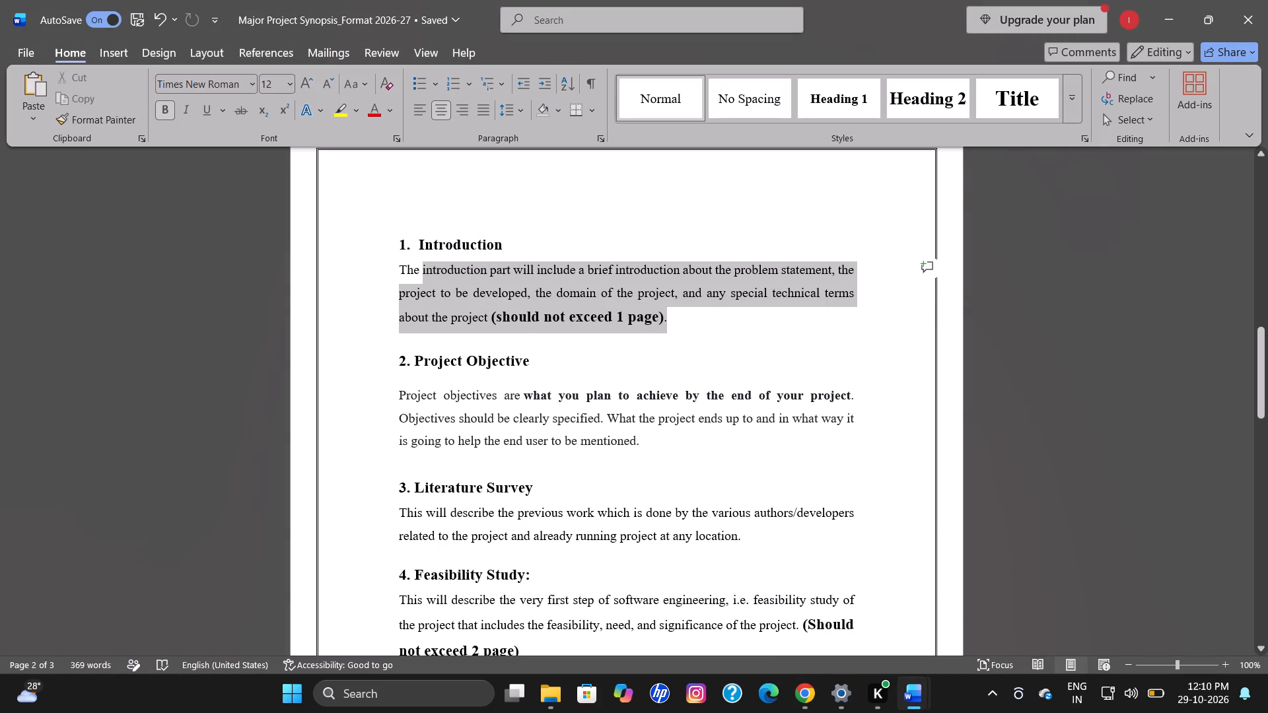
{"action": "left_click_drag", "start_coordinate": [456, 273], "coordinate": [405, 267]}
{"action": "key", "text": "BackSpace"}
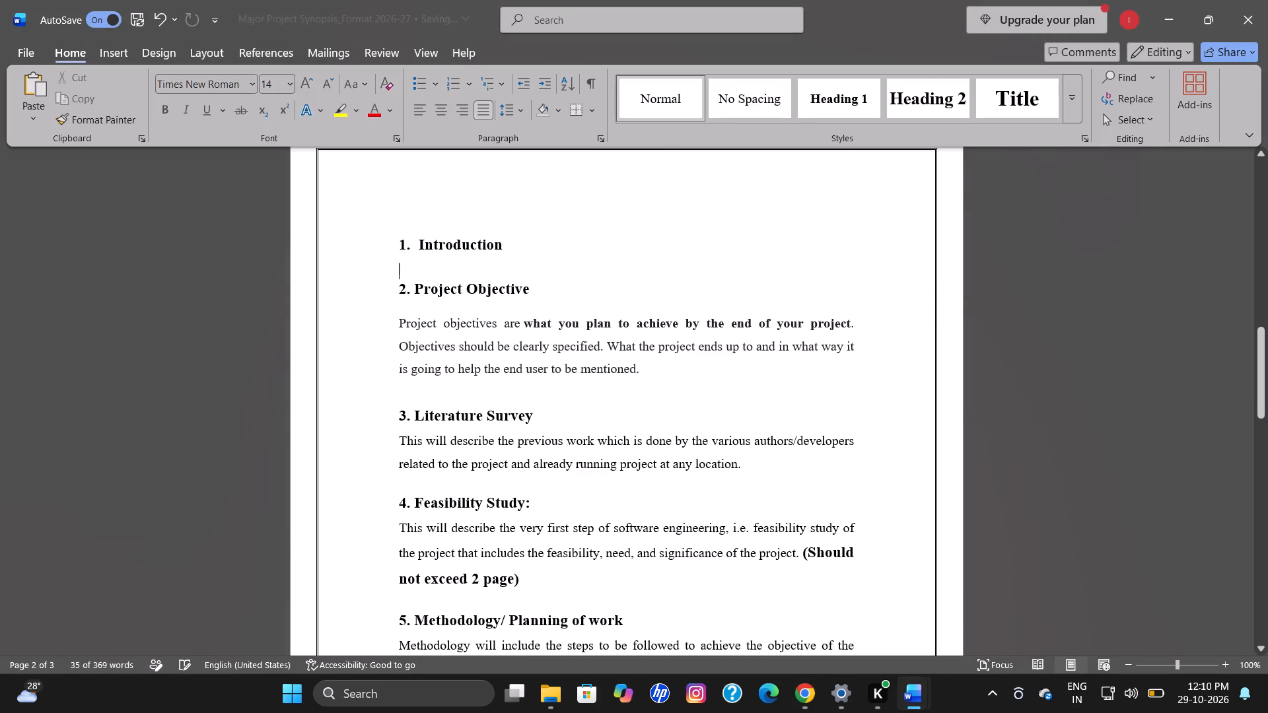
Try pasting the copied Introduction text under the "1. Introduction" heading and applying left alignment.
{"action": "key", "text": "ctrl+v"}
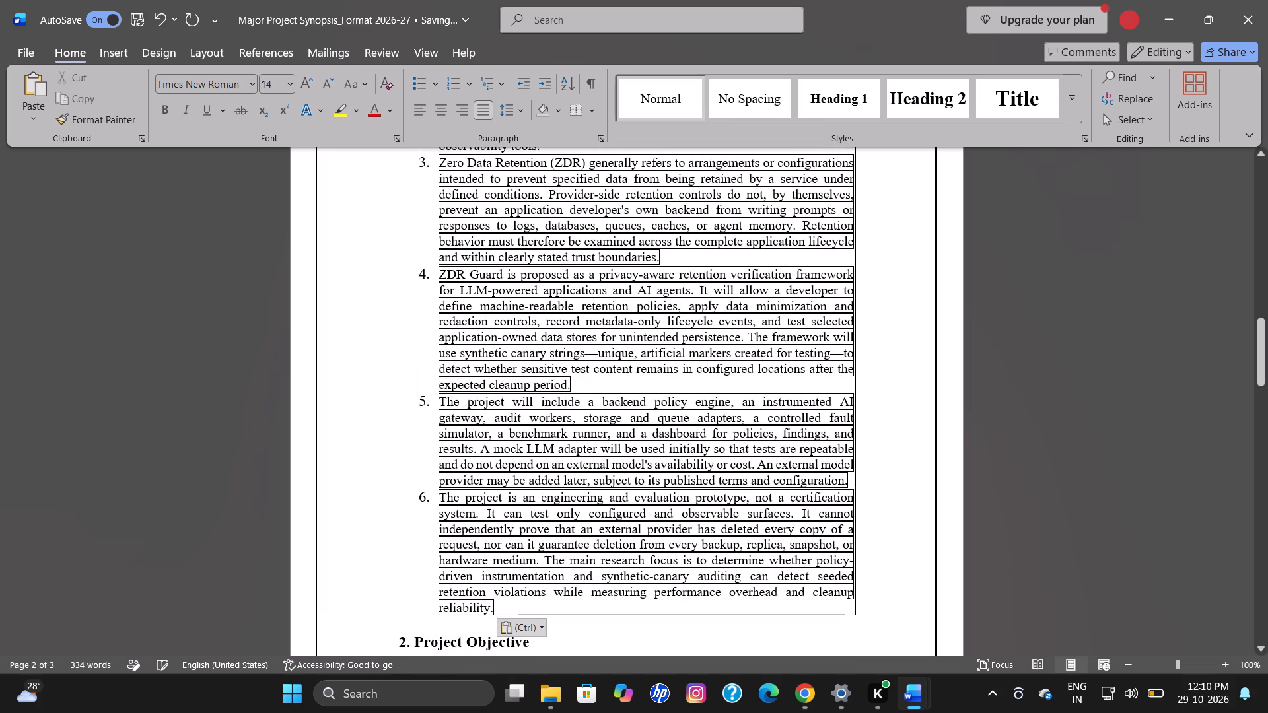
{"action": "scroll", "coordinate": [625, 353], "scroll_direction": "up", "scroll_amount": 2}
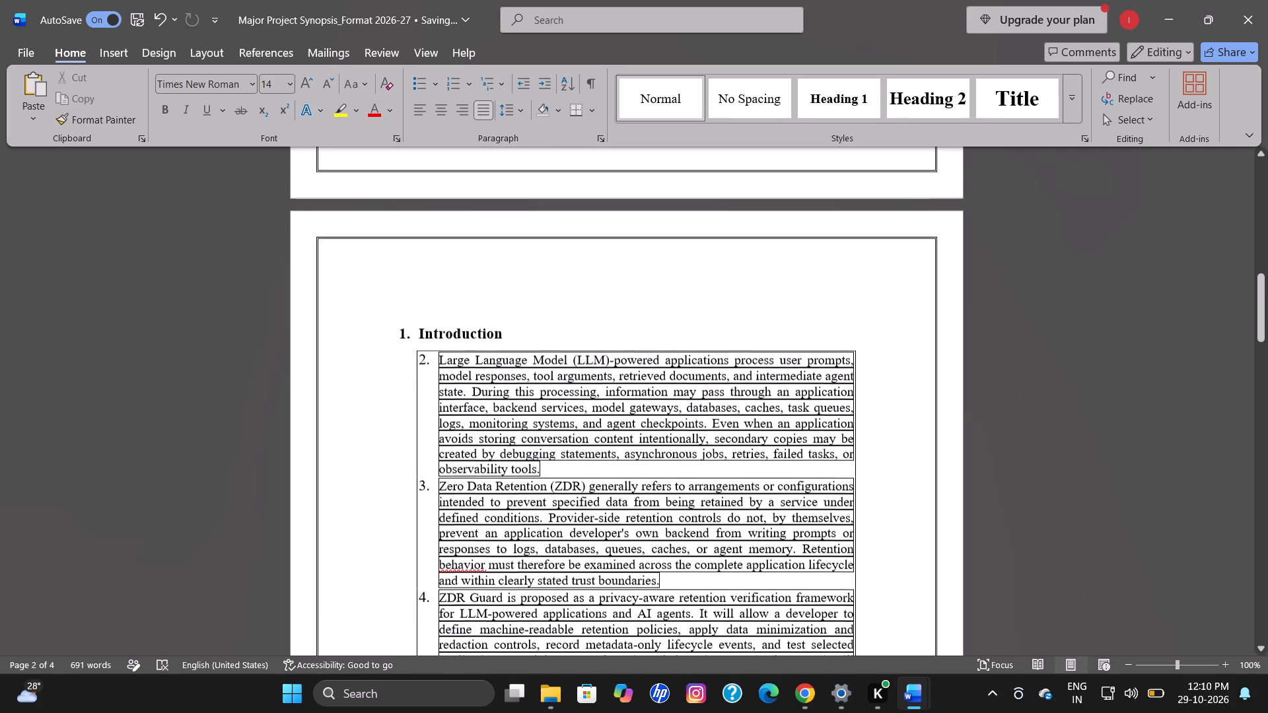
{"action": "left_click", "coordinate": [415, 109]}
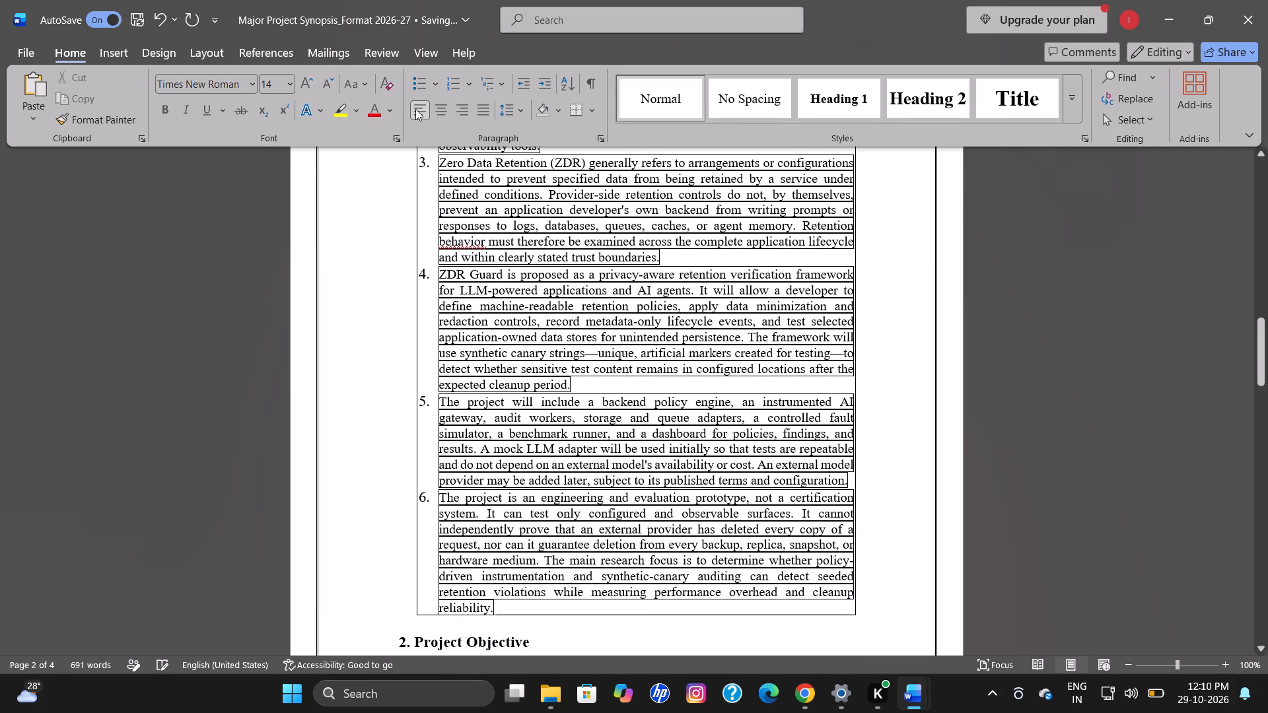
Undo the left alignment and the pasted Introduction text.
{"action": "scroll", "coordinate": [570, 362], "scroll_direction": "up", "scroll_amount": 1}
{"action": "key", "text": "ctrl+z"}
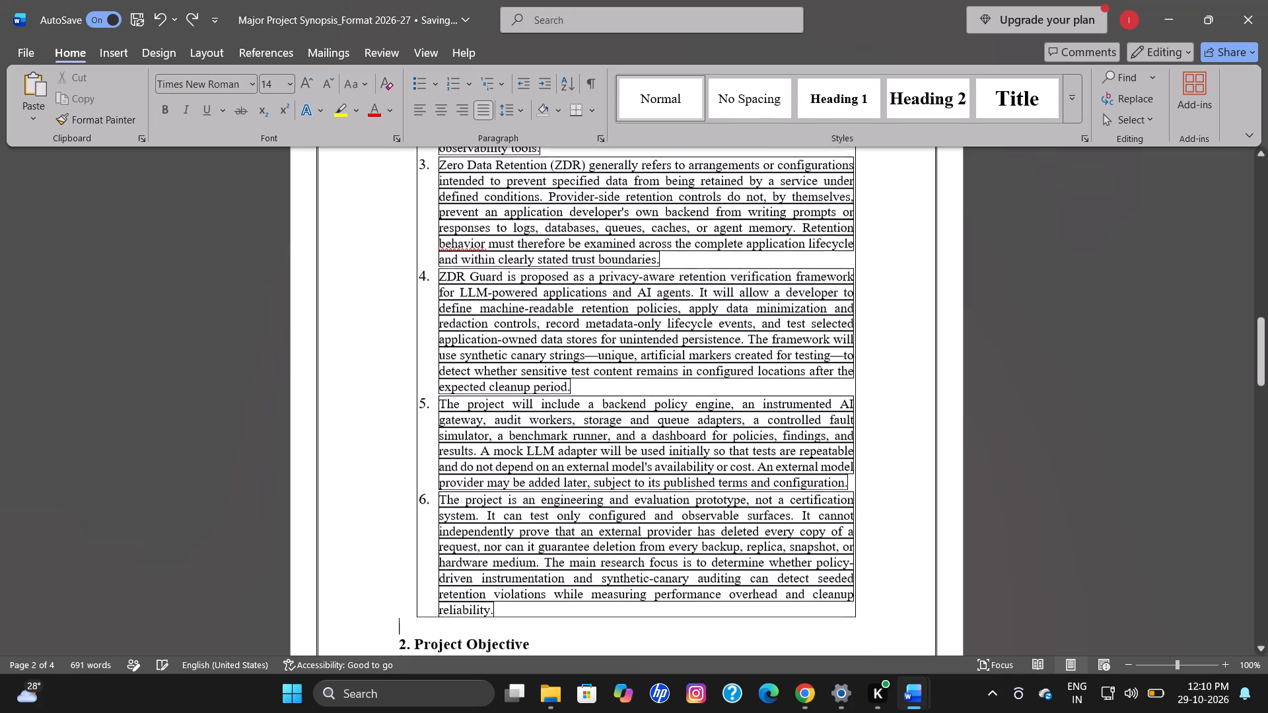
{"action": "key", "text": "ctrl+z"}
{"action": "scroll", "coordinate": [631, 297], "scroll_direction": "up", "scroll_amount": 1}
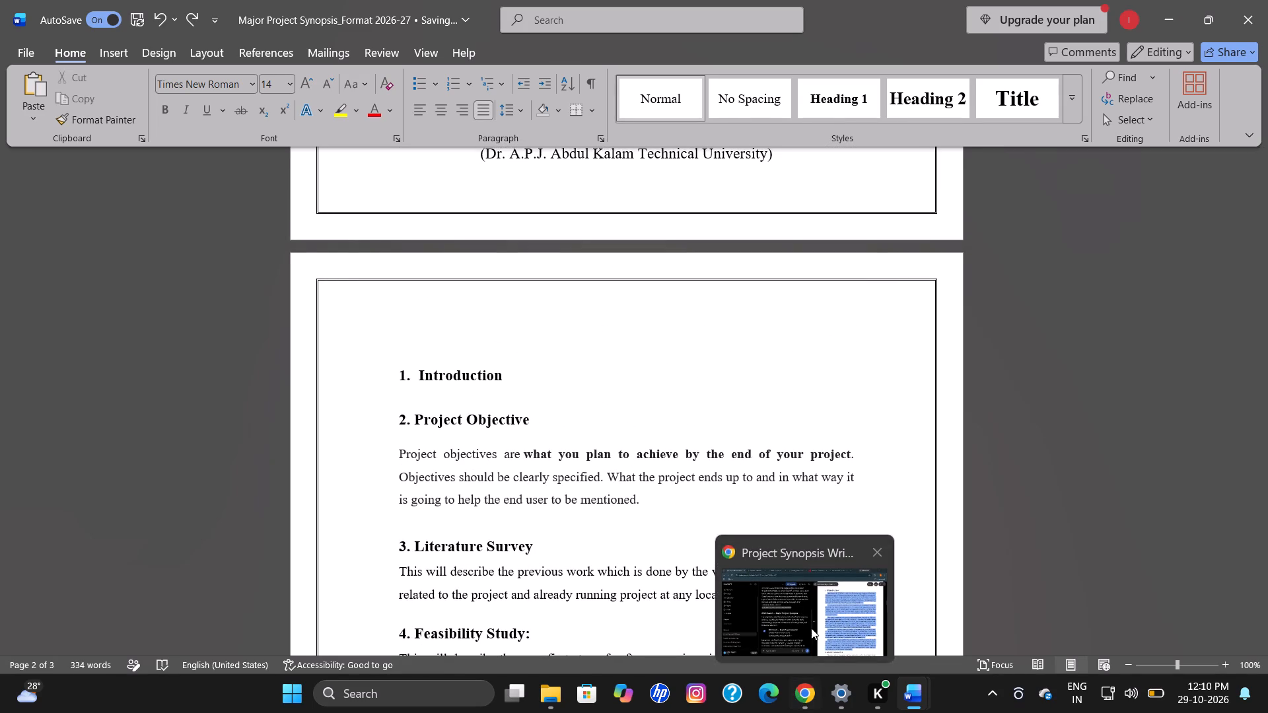
Download the ZDR Guard synopsis draft from ChatGPT in Chrome, open it in Word and enable editing.
{"action": "left_click", "coordinate": [811, 628]}
{"action": "left_click", "coordinate": [500, 518]}
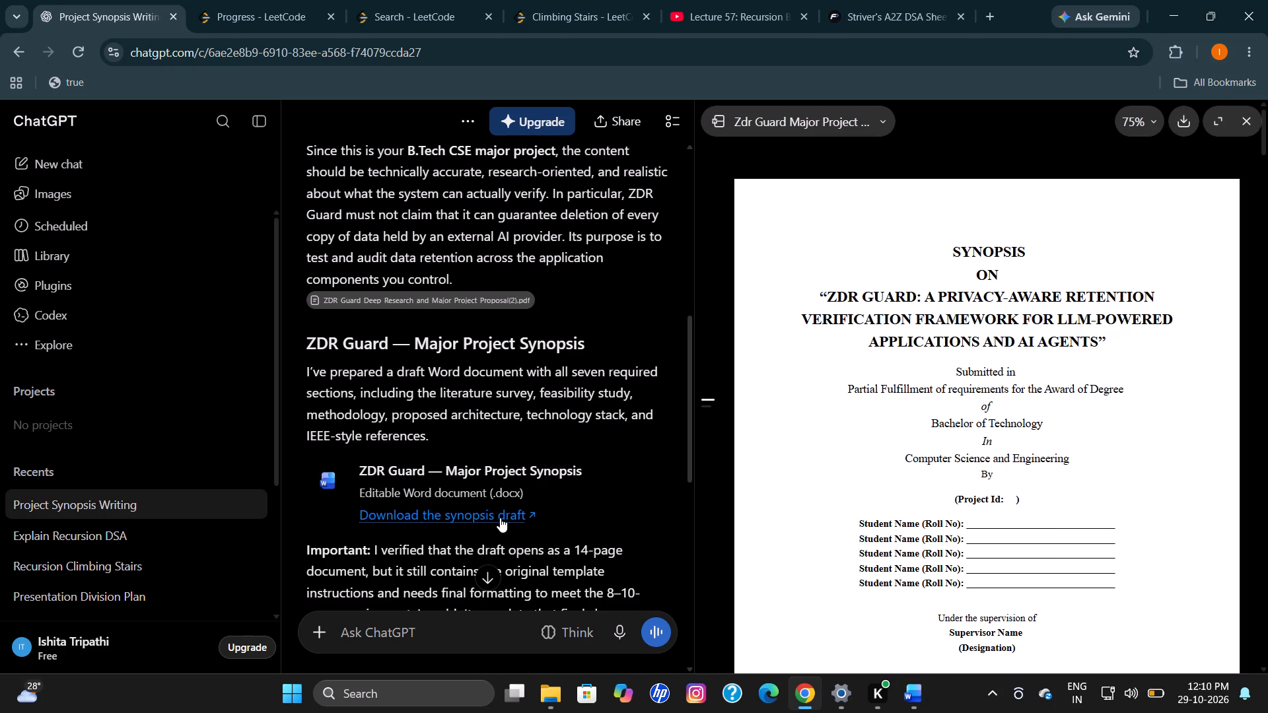
{"action": "left_click", "coordinate": [1180, 116]}
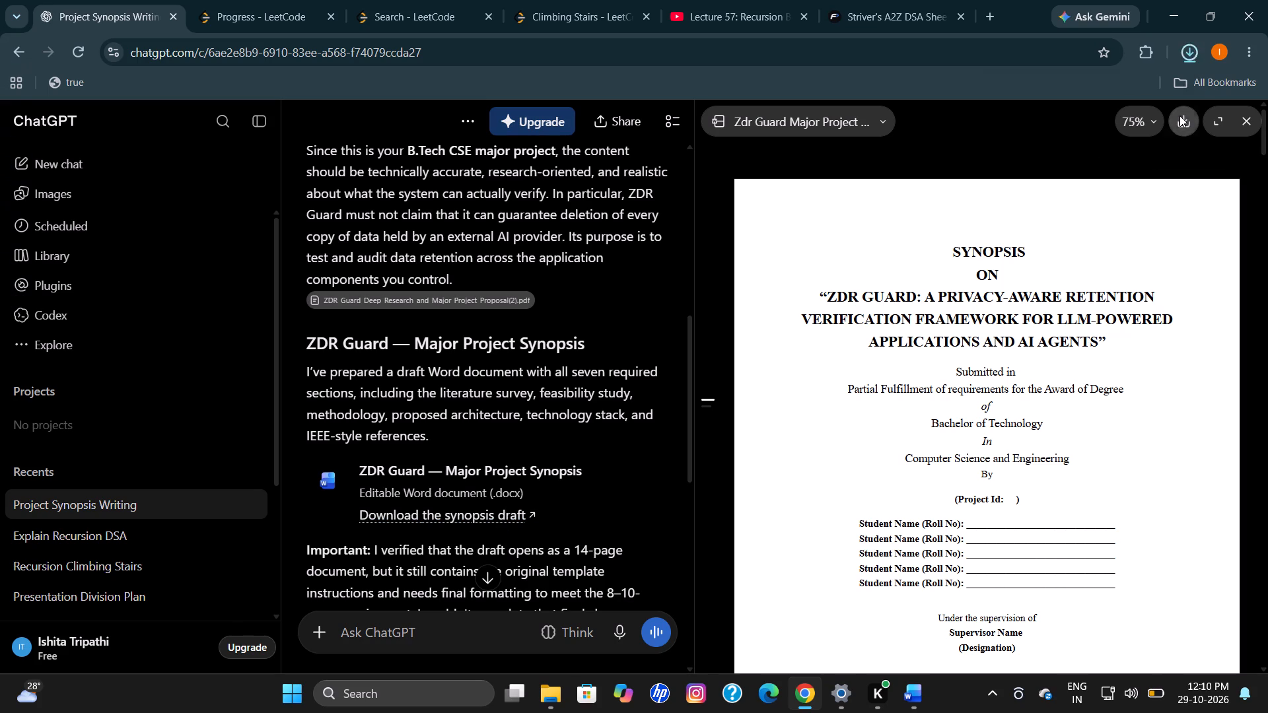
{"action": "left_click", "coordinate": [1022, 98]}
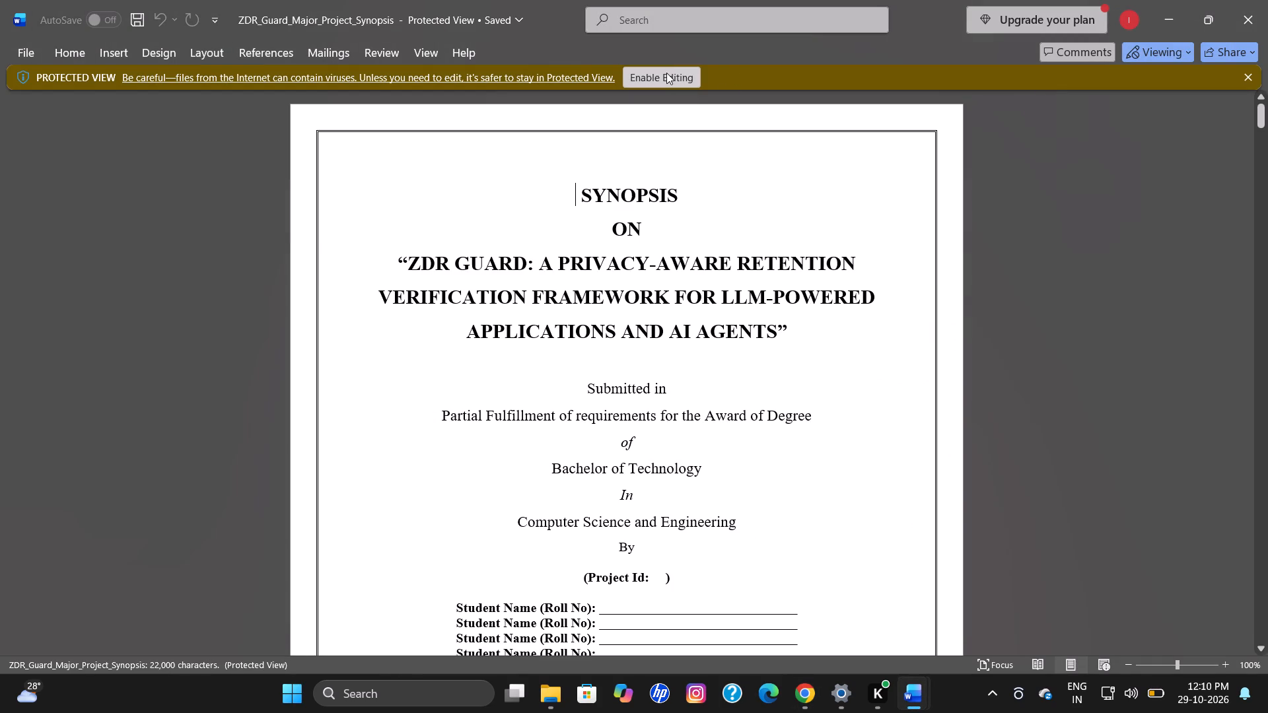
{"action": "left_click", "coordinate": [666, 73]}
Examine the downloaded draft's cover page, template instructions and Introduction section.
{"action": "scroll", "coordinate": [689, 331], "scroll_direction": "down", "scroll_amount": 2}
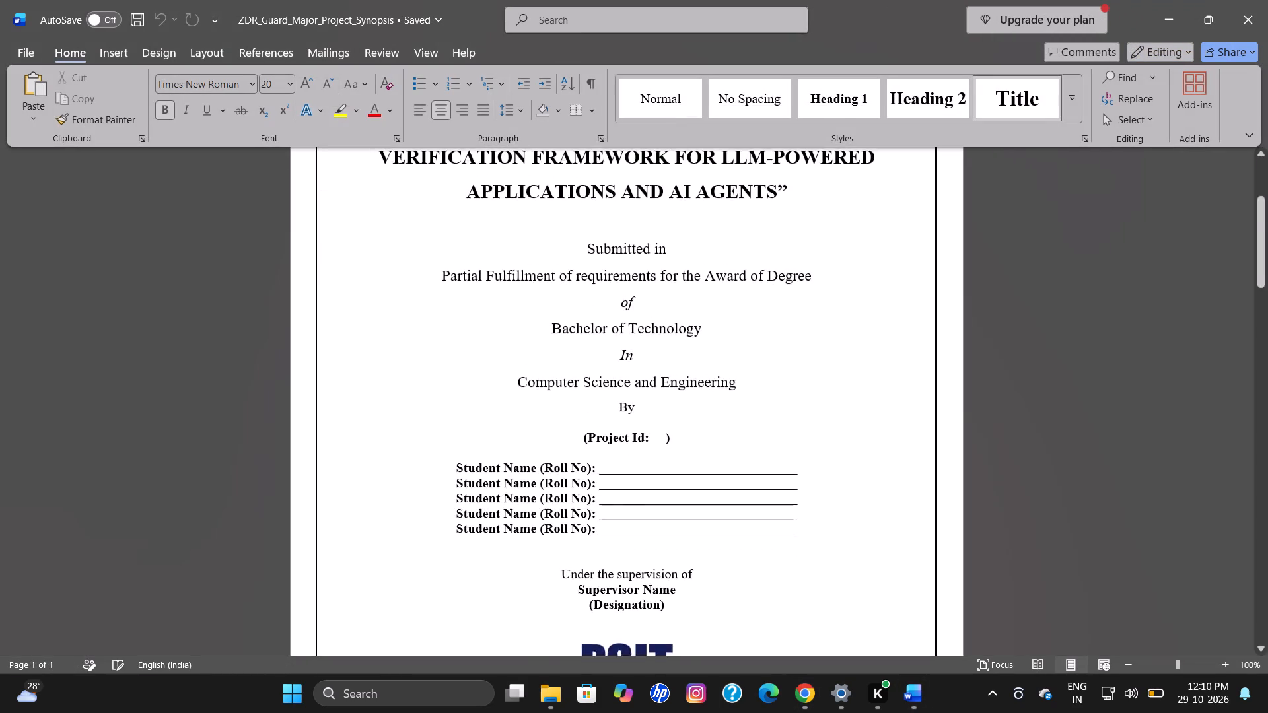
{"action": "scroll", "coordinate": [689, 331], "scroll_direction": "down", "scroll_amount": 5}
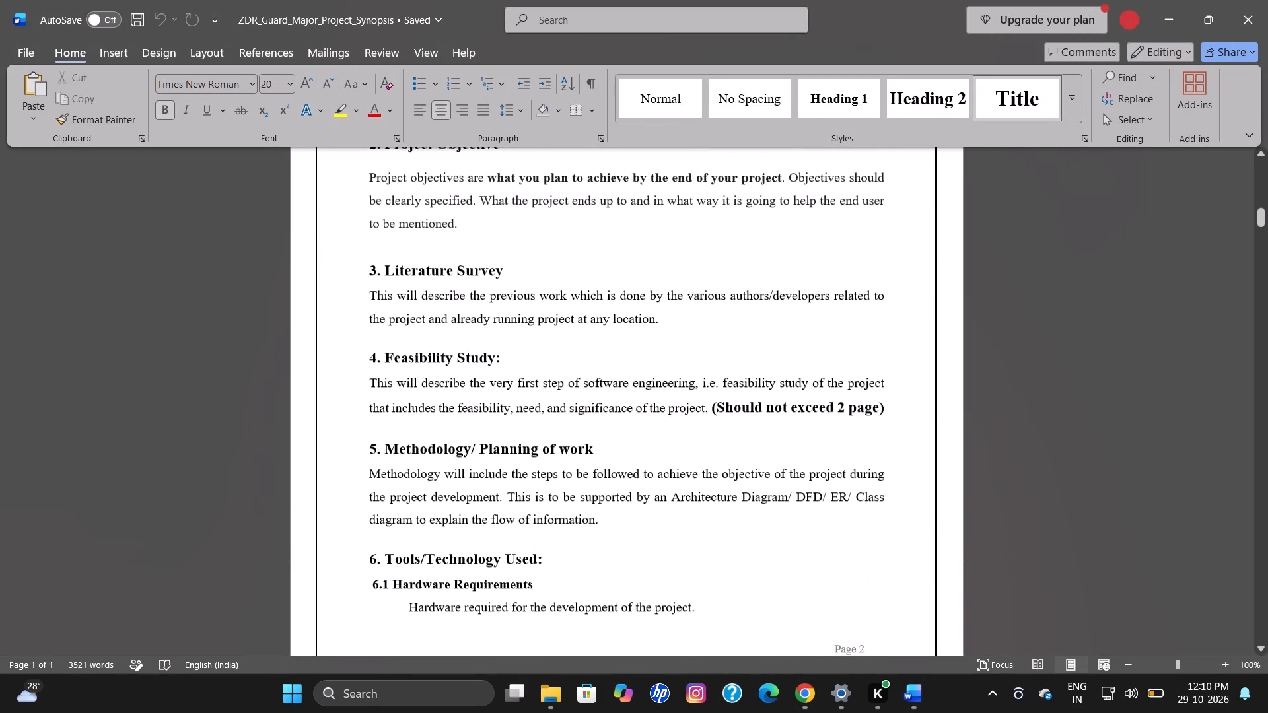
{"action": "scroll", "coordinate": [689, 331], "scroll_direction": "down", "scroll_amount": 6}
{"action": "scroll", "coordinate": [689, 331], "scroll_direction": "up", "scroll_amount": 3}
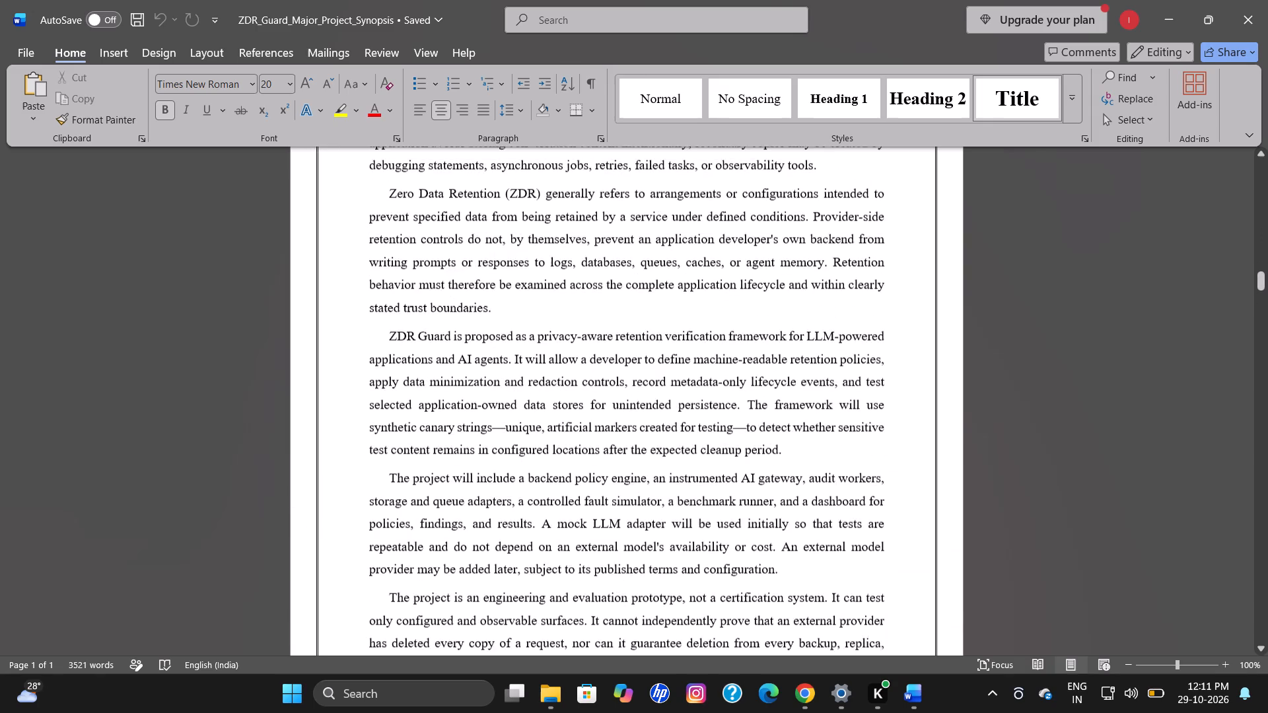
{"action": "scroll", "coordinate": [689, 331], "scroll_direction": "up", "scroll_amount": 2}
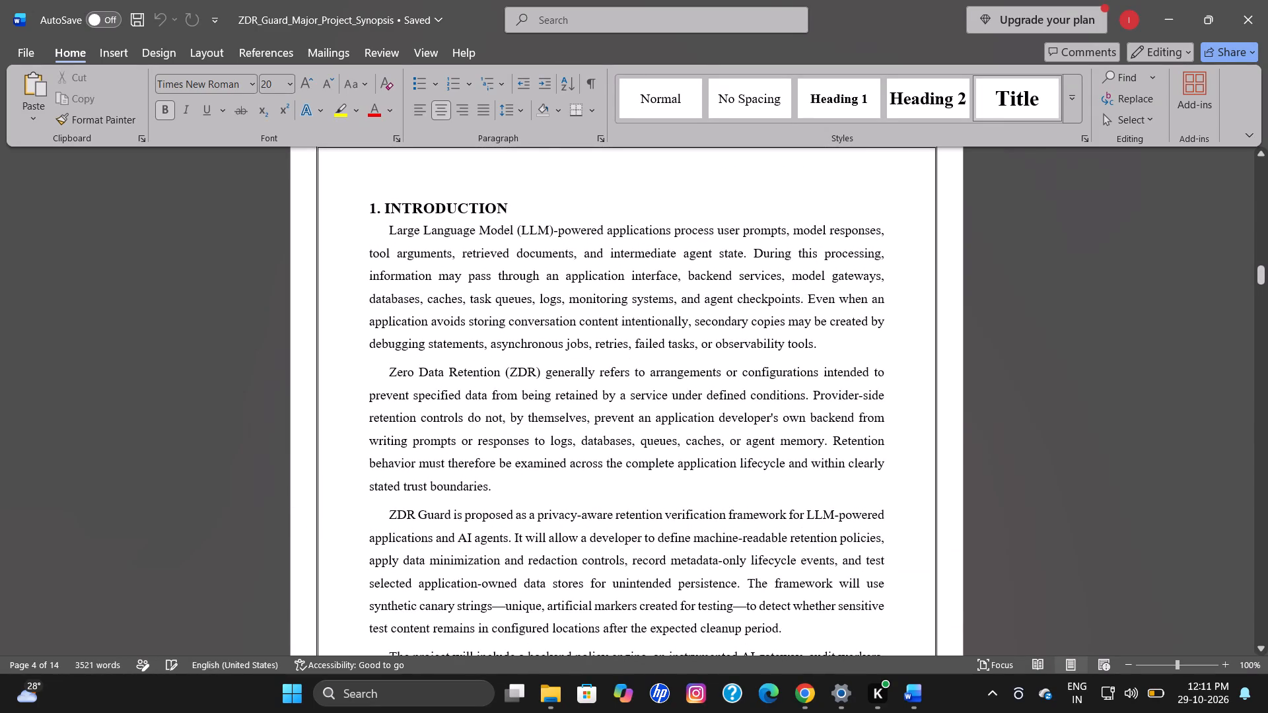
{"action": "left_click_drag", "start_coordinate": [385, 234], "coordinate": [631, 455]}
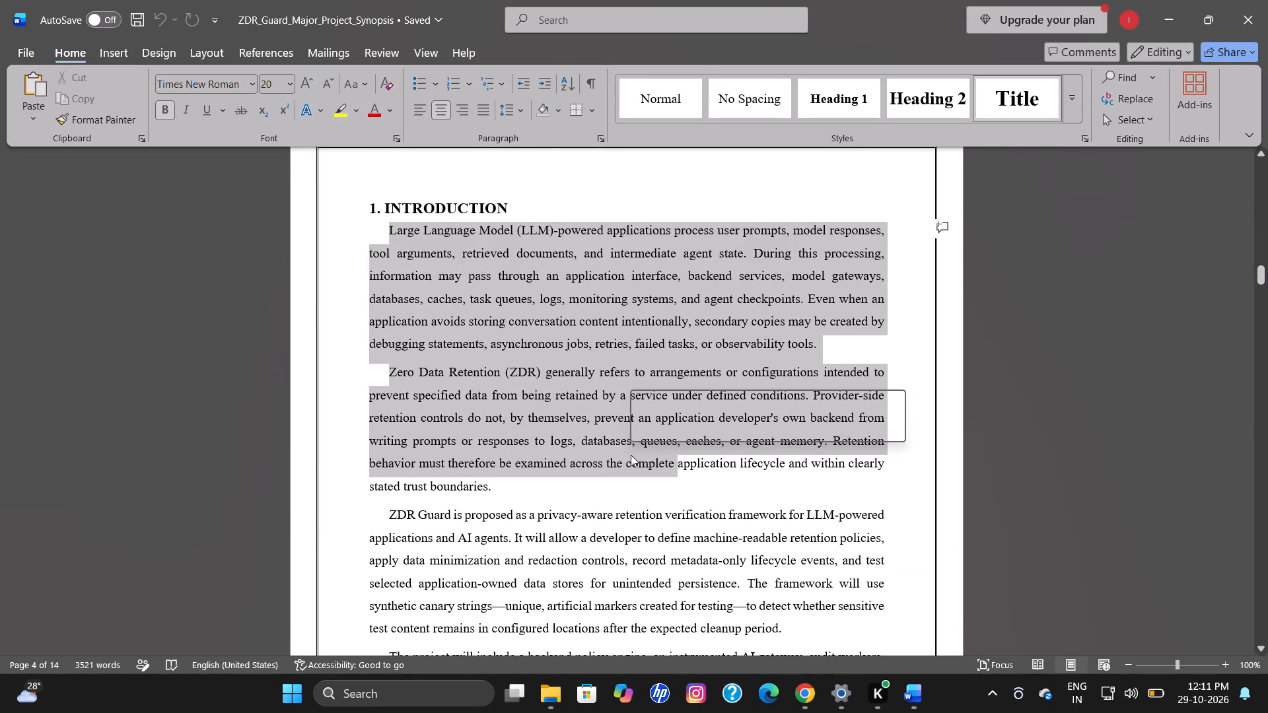
{"action": "left_click", "coordinate": [643, 497]}
{"action": "scroll", "coordinate": [643, 497], "scroll_direction": "up", "scroll_amount": 3}
{"action": "scroll", "coordinate": [643, 497], "scroll_direction": "down", "scroll_amount": 1}
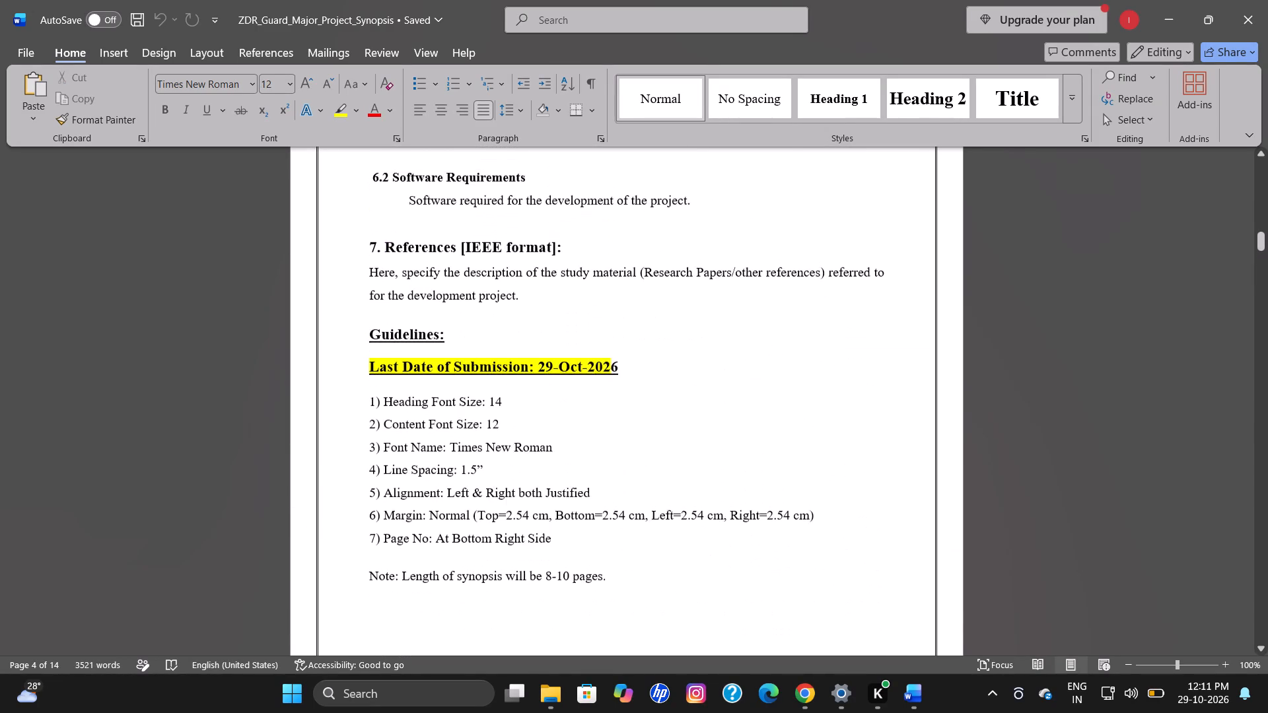
Review the remaining sections of the downloaded draft, from Literature Survey through Methodology and Tools/Technology to the IEEE references.
{"action": "scroll", "coordinate": [643, 497], "scroll_direction": "down", "scroll_amount": 3}
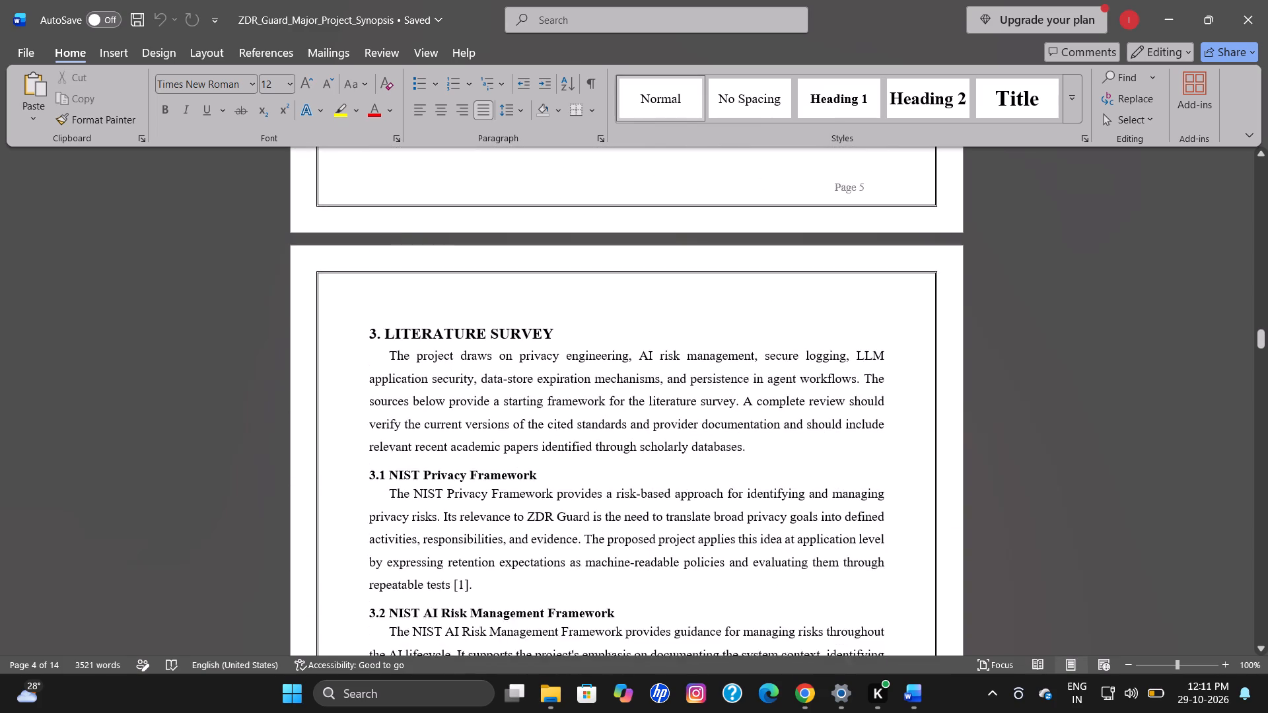
{"action": "scroll", "coordinate": [643, 497], "scroll_direction": "down", "scroll_amount": 5}
{"action": "scroll", "coordinate": [643, 497], "scroll_direction": "right", "scroll_amount": 1}
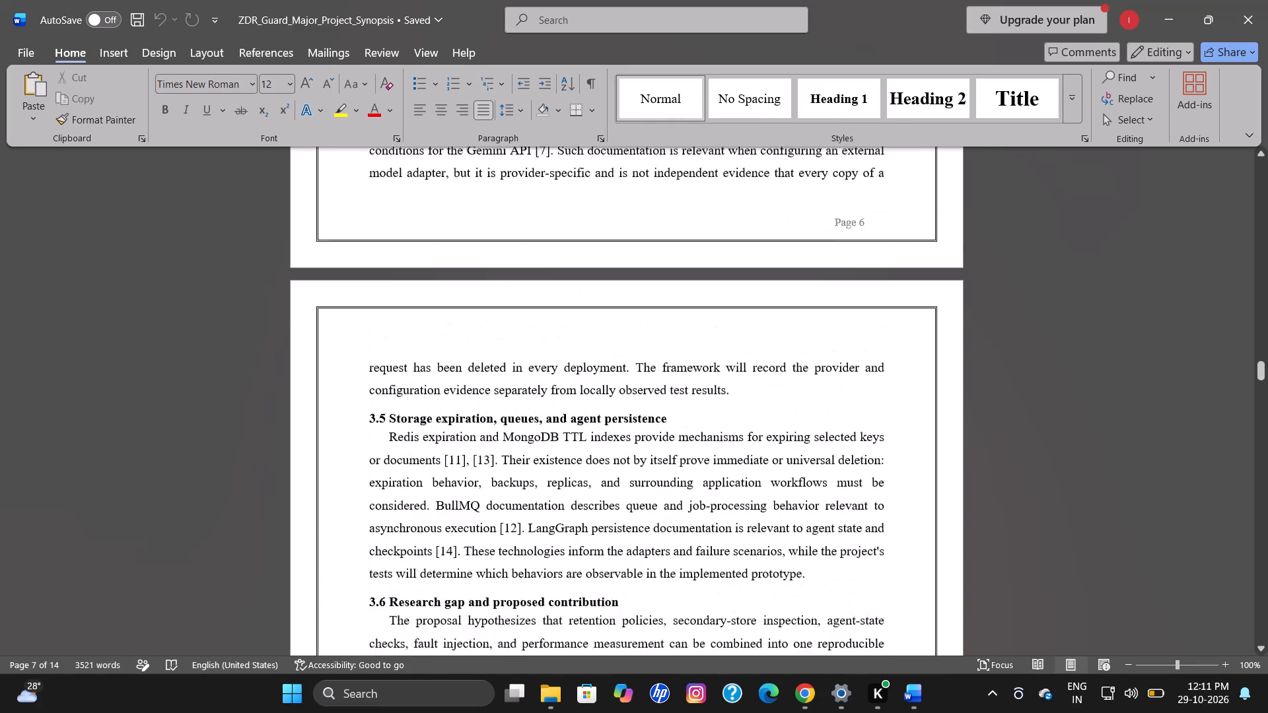
{"action": "scroll", "coordinate": [643, 497], "scroll_direction": "right", "scroll_amount": 1}
{"action": "scroll", "coordinate": [643, 497], "scroll_direction": "down", "scroll_amount": 3}
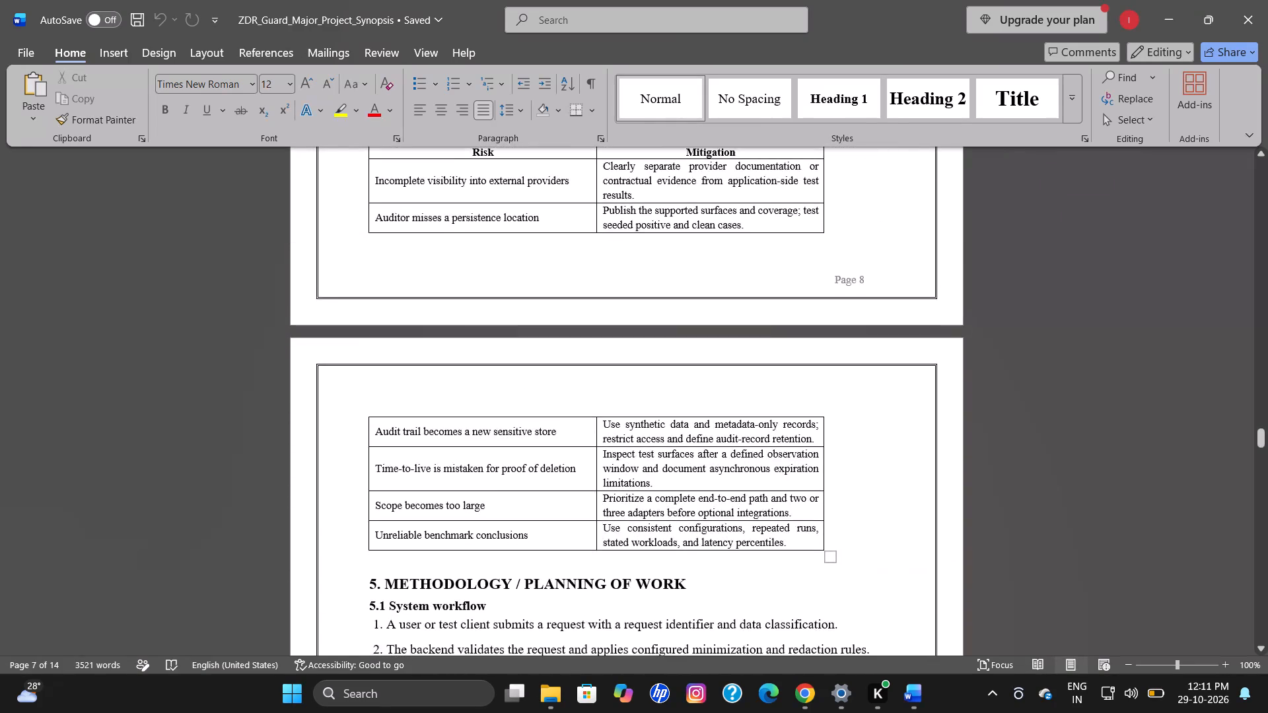
{"action": "scroll", "coordinate": [643, 497], "scroll_direction": "down", "scroll_amount": 2}
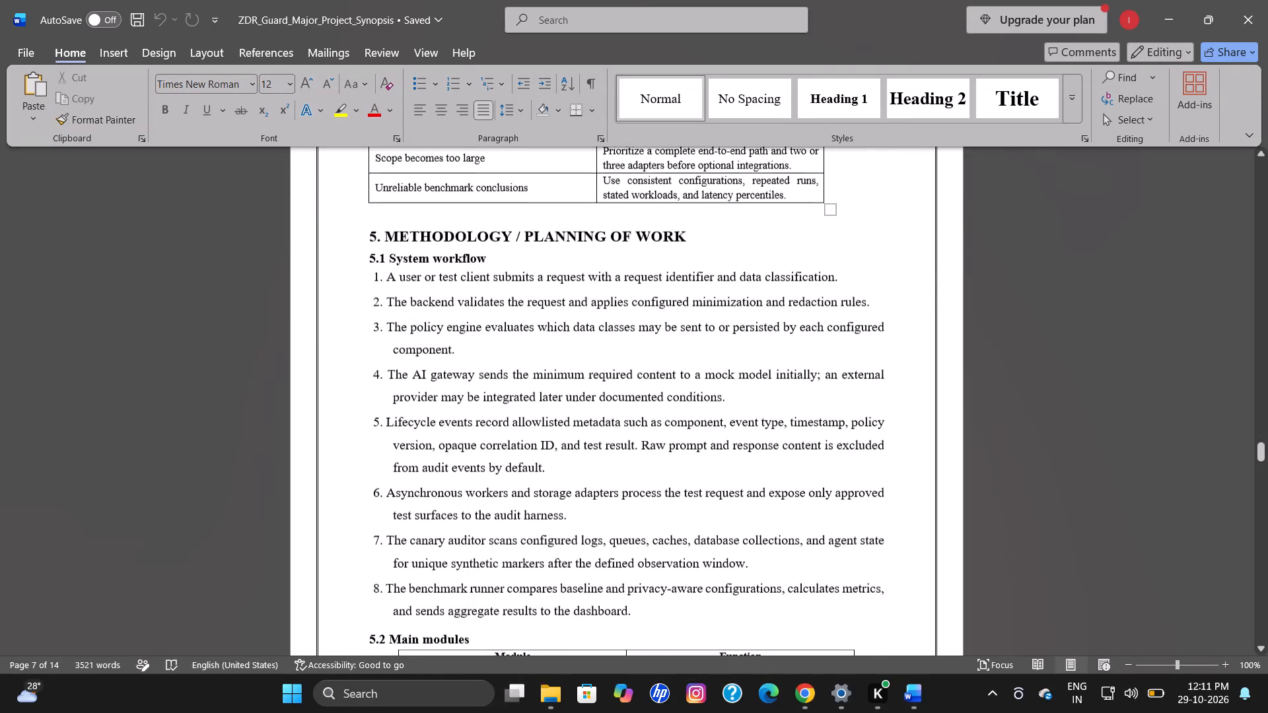
{"action": "scroll", "coordinate": [643, 497], "scroll_direction": "down", "scroll_amount": 5}
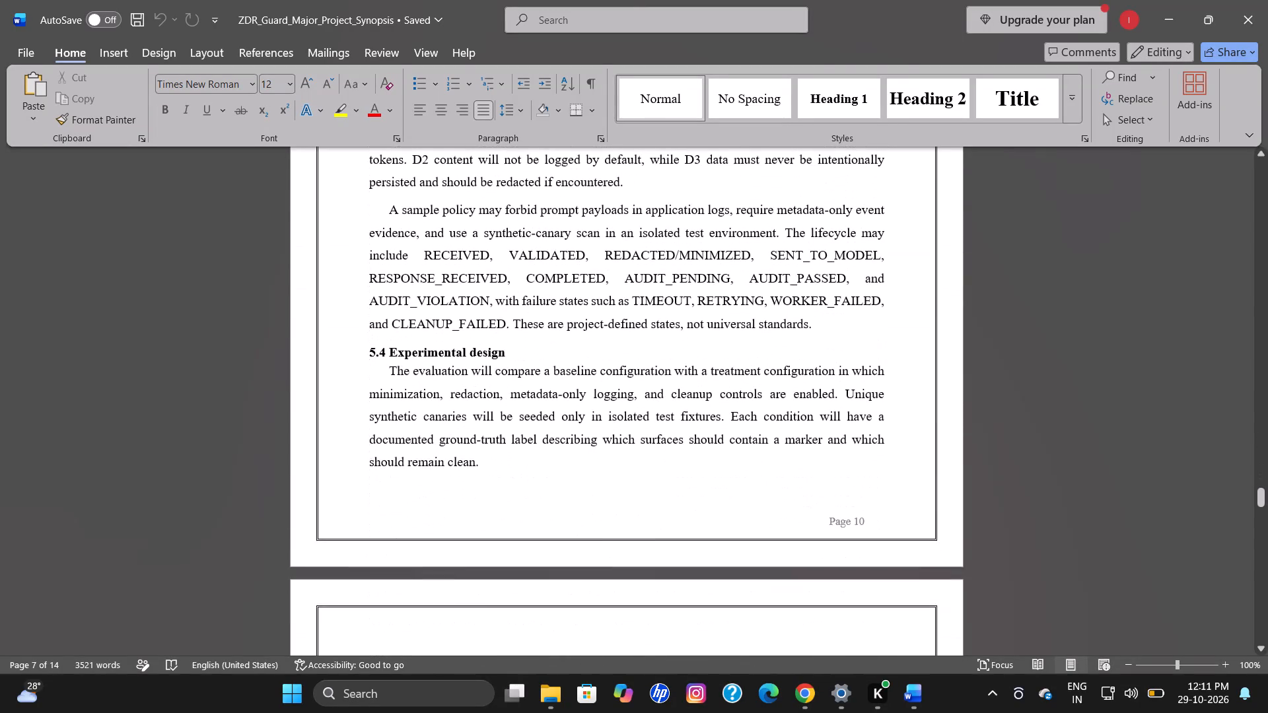
{"action": "scroll", "coordinate": [643, 497], "scroll_direction": "down", "scroll_amount": 5}
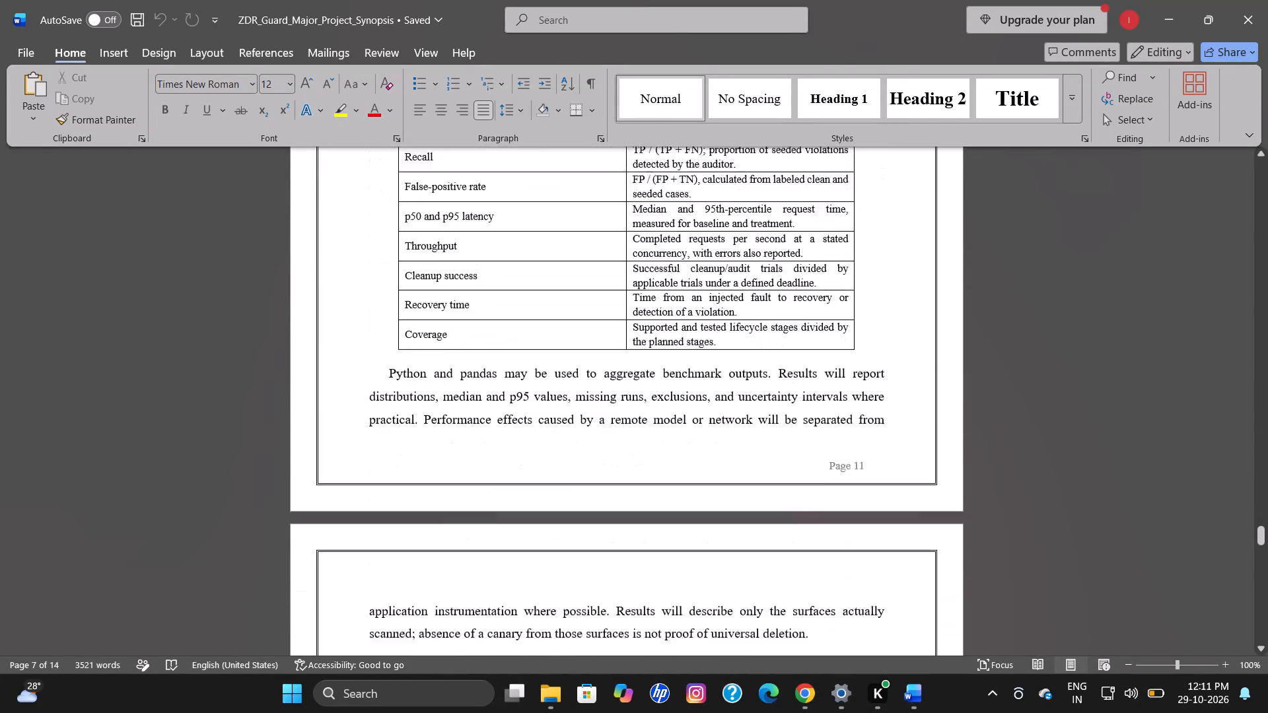
{"action": "scroll", "coordinate": [643, 497], "scroll_direction": "down", "scroll_amount": 3}
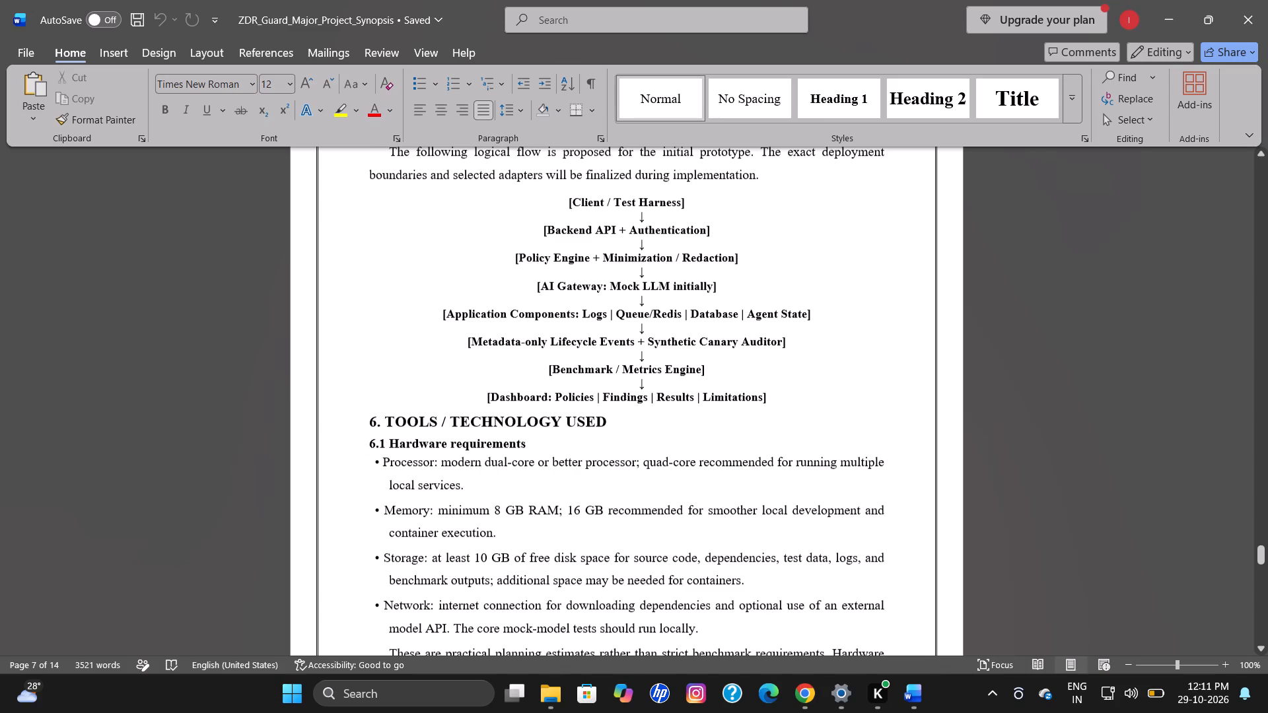
{"action": "scroll", "coordinate": [643, 497], "scroll_direction": "down", "scroll_amount": 2}
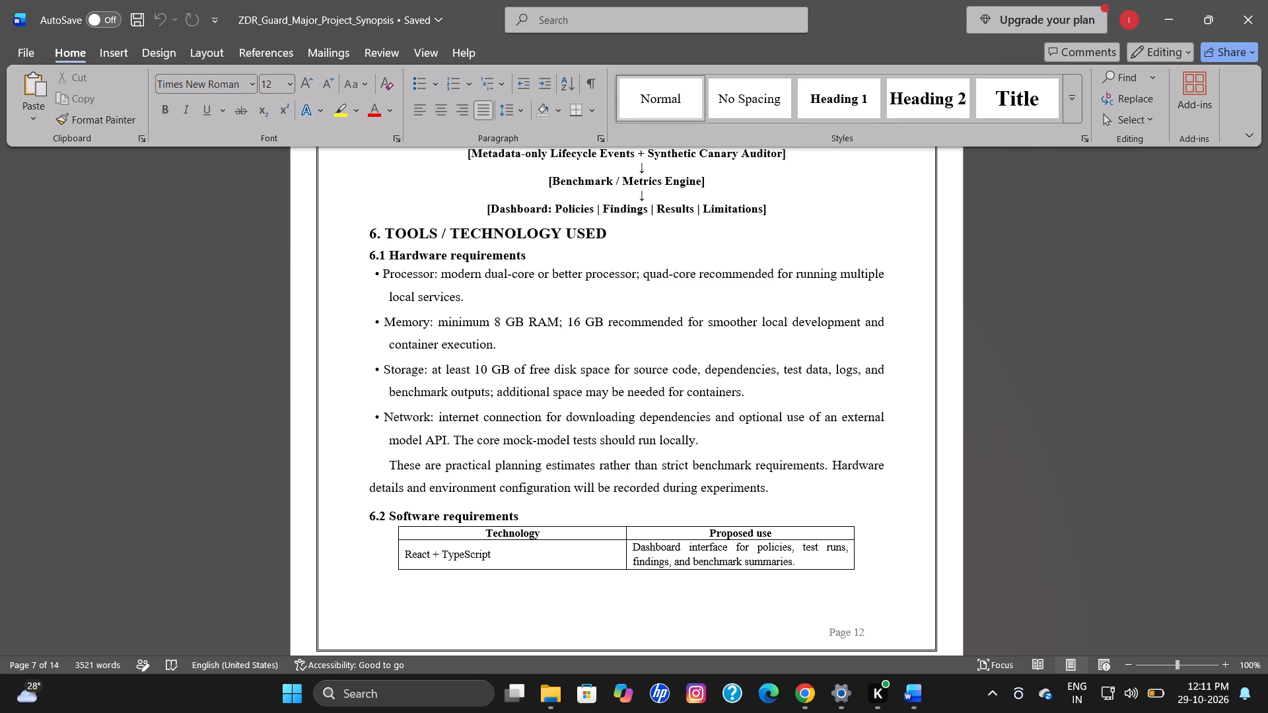
{"action": "scroll", "coordinate": [647, 477], "scroll_direction": "down", "scroll_amount": 2}
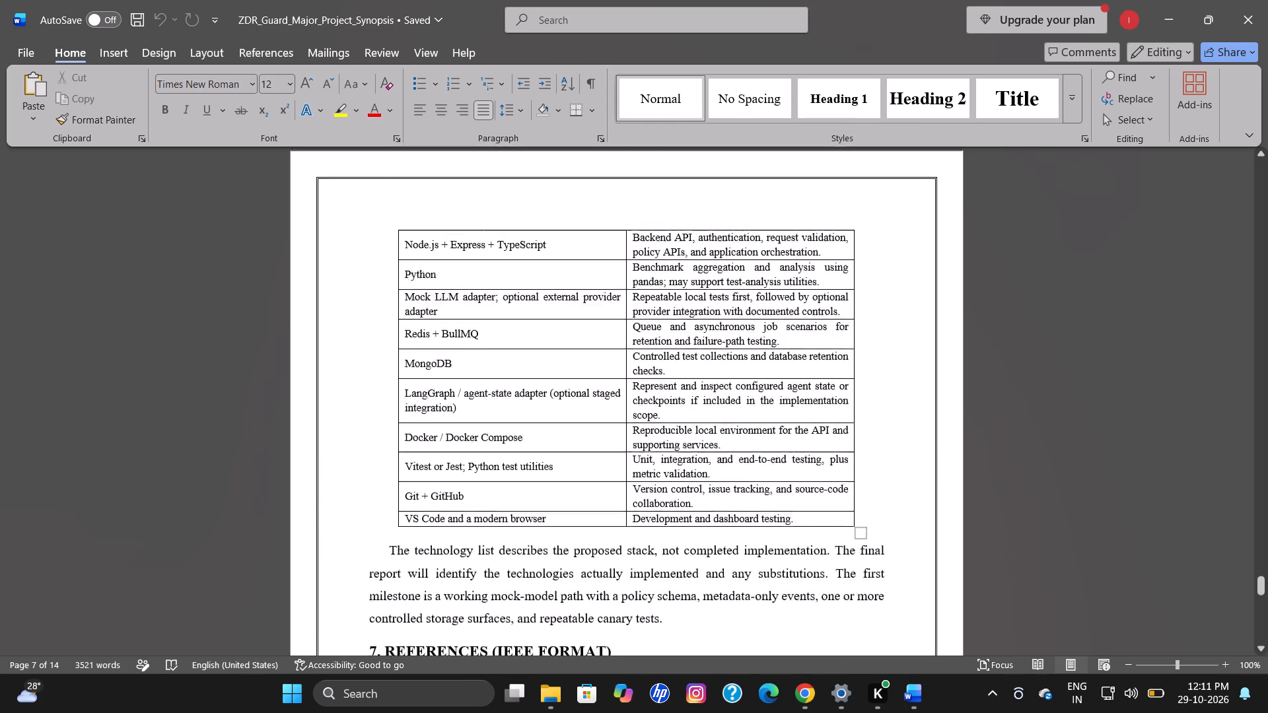
{"action": "scroll", "coordinate": [647, 477], "scroll_direction": "down", "scroll_amount": 3}
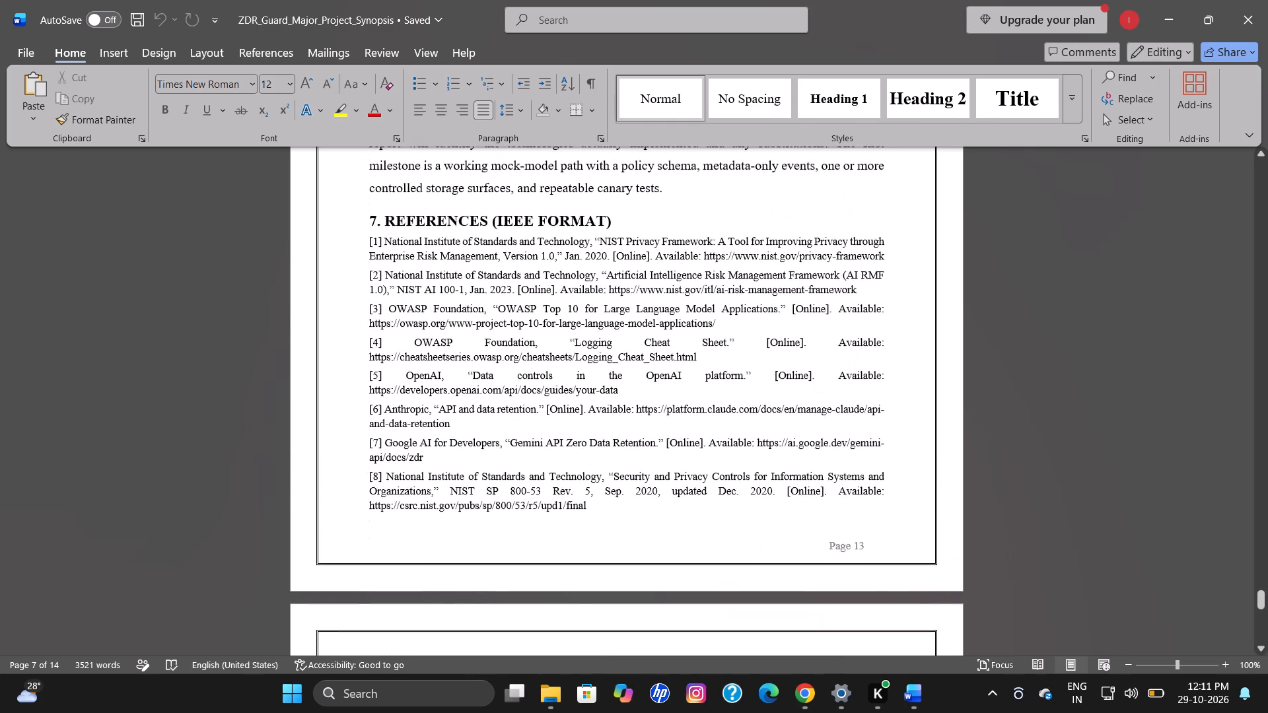
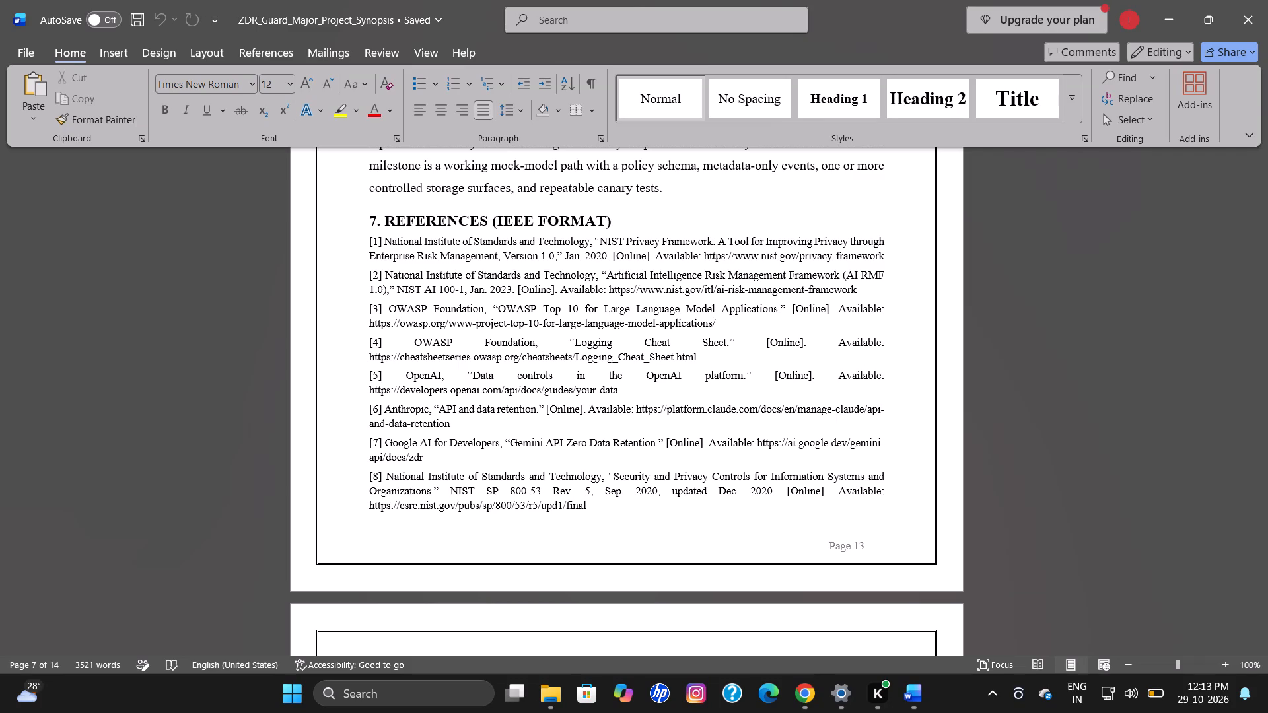
Check the end of the IEEE references, then skim back through the draft to the template instruction page.
{"action": "scroll", "coordinate": [647, 477], "scroll_direction": "down", "scroll_amount": 4}
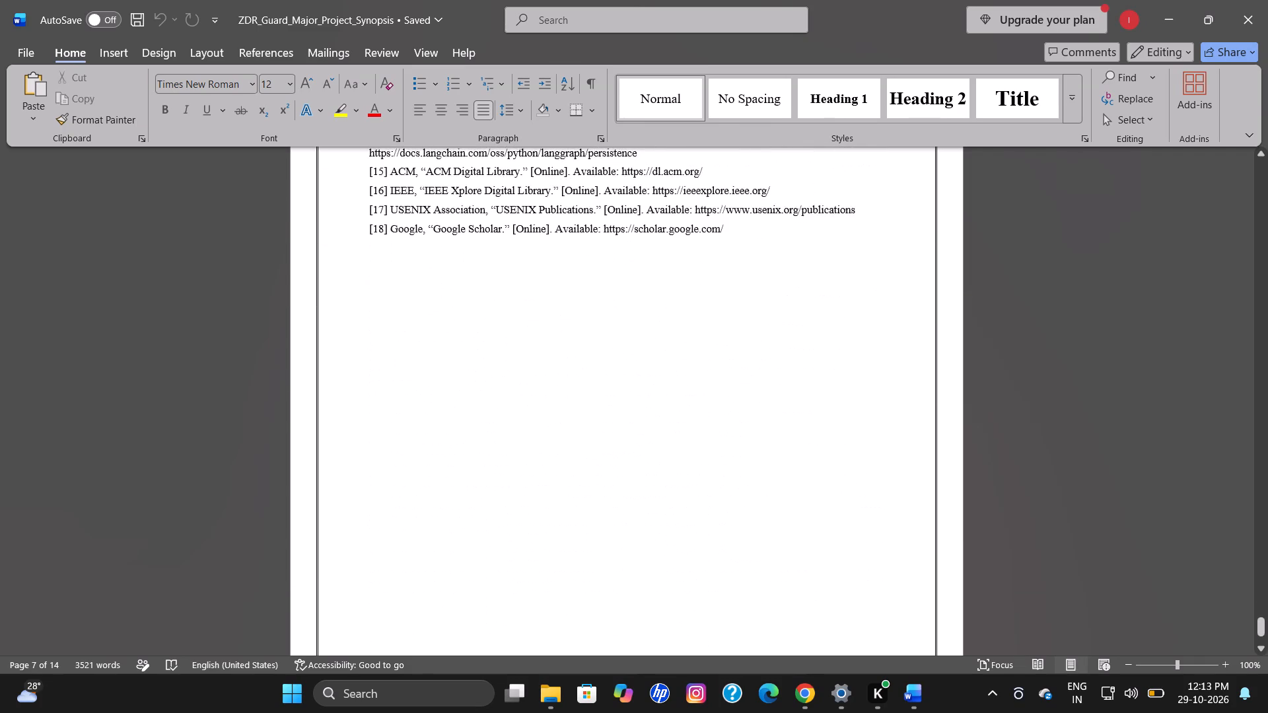
{"action": "scroll", "coordinate": [647, 477], "scroll_direction": "down", "scroll_amount": 3}
{"action": "scroll", "coordinate": [647, 477], "scroll_direction": "up", "scroll_amount": 14}
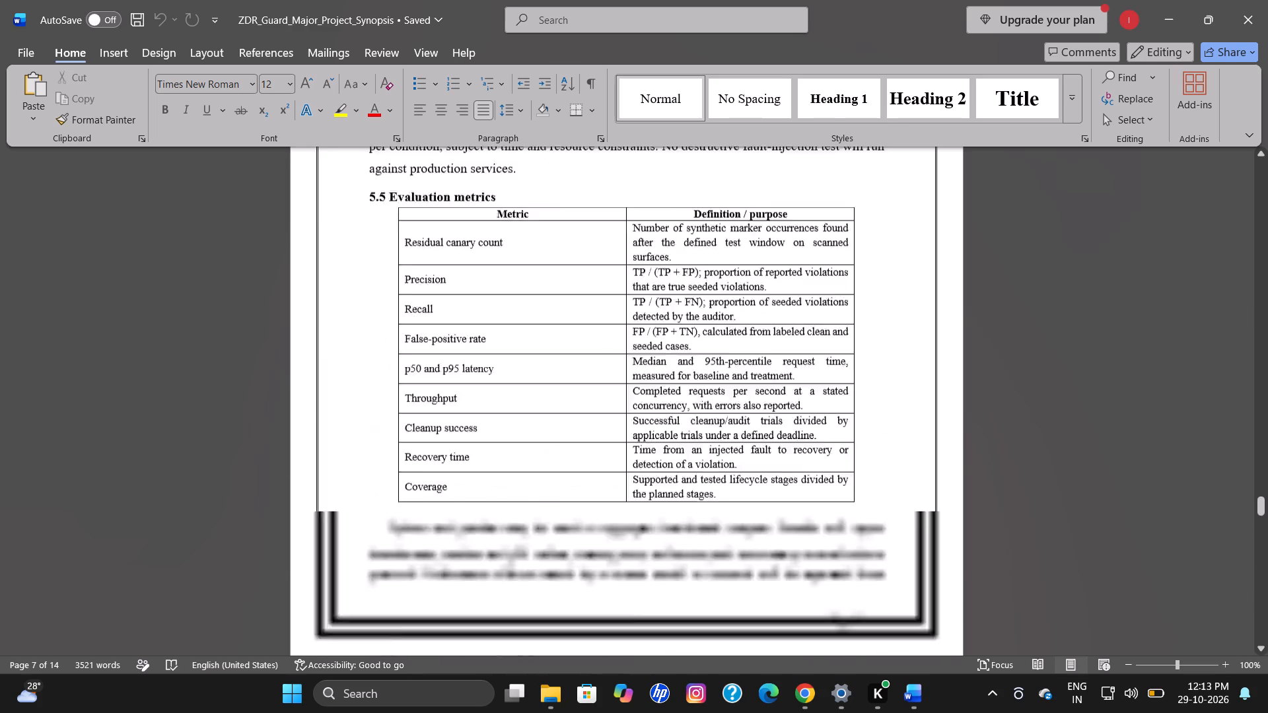
{"action": "scroll", "coordinate": [647, 477], "scroll_direction": "up", "scroll_amount": 9}
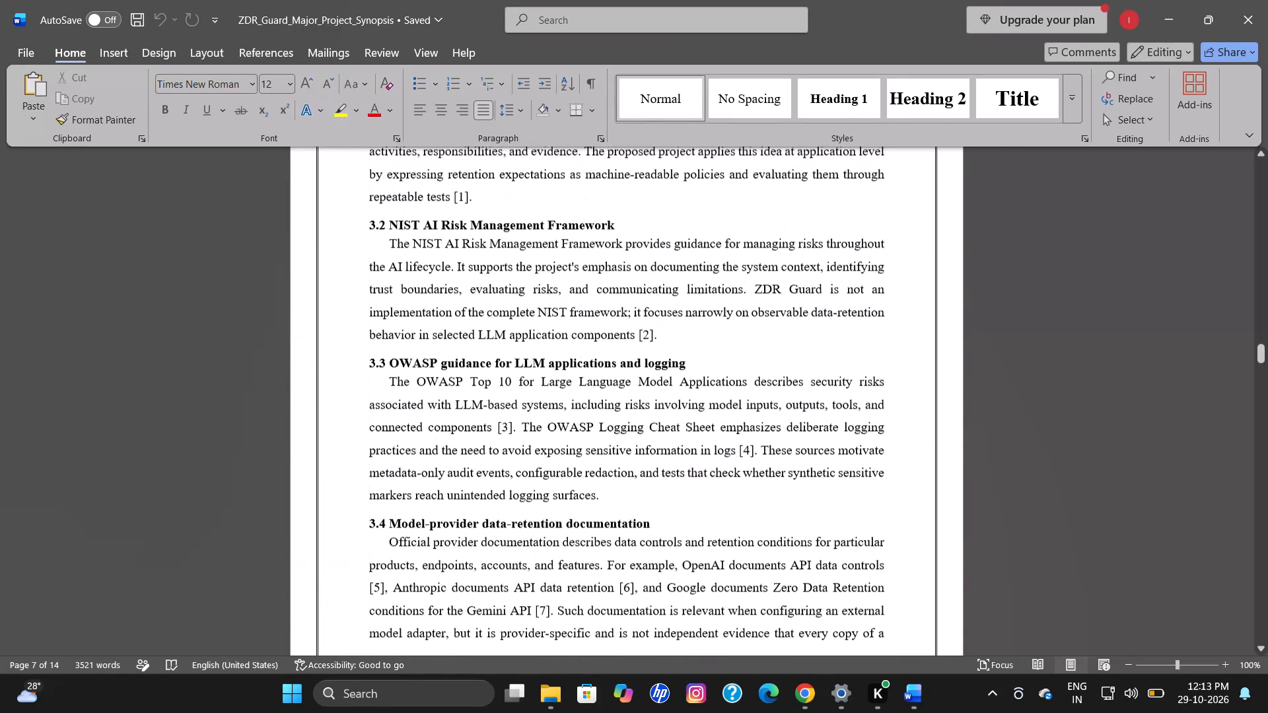
{"action": "scroll", "coordinate": [647, 477], "scroll_direction": "up", "scroll_amount": 7}
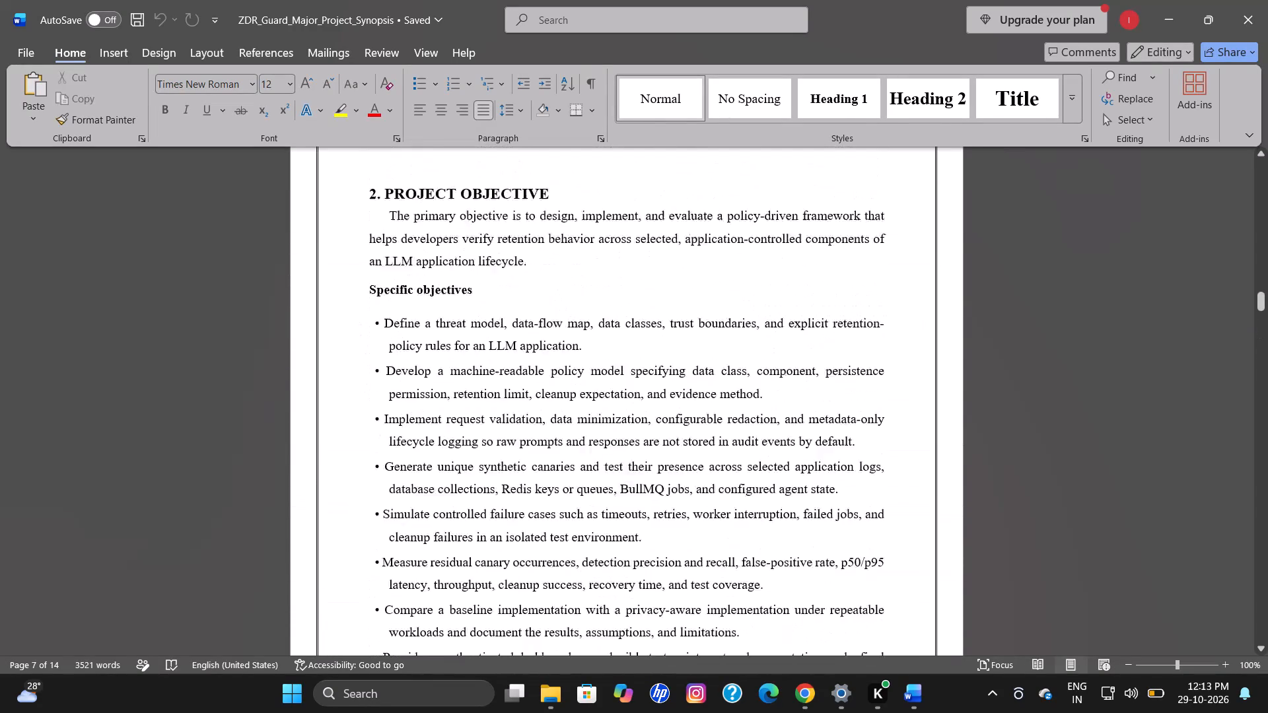
{"action": "scroll", "coordinate": [647, 477], "scroll_direction": "up", "scroll_amount": 3}
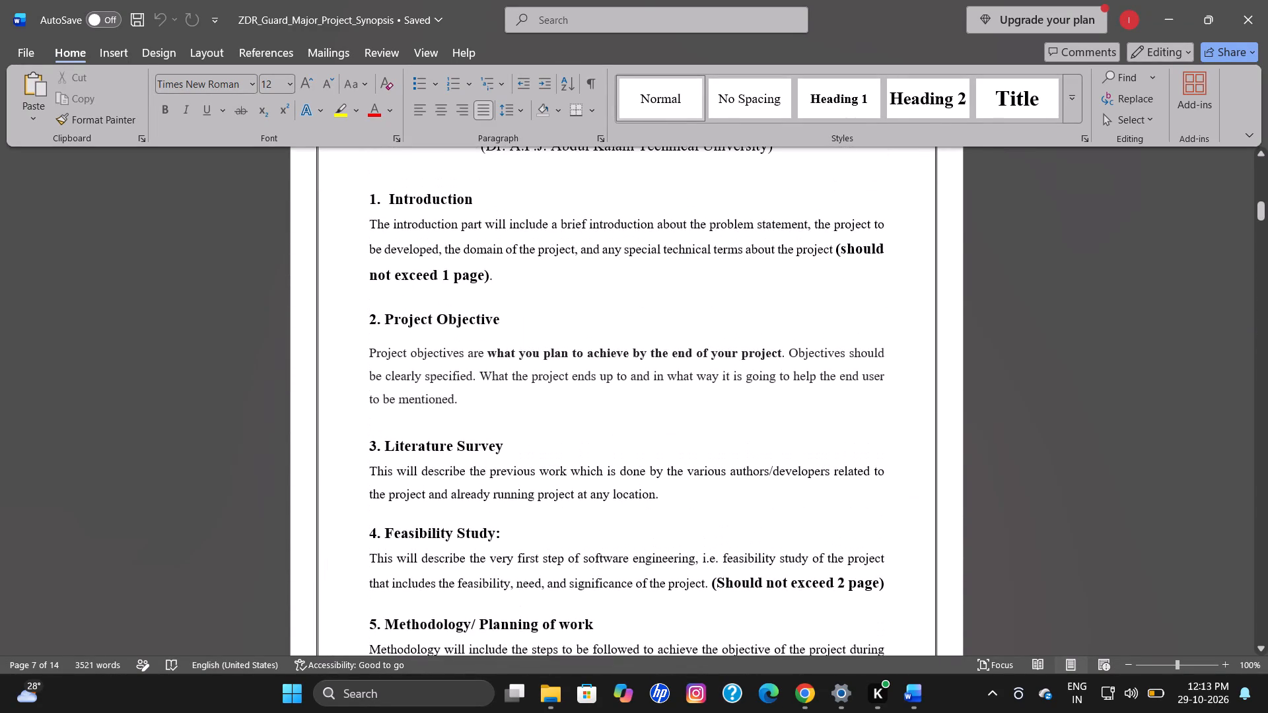
{"action": "scroll", "coordinate": [647, 477], "scroll_direction": "up", "scroll_amount": 2}
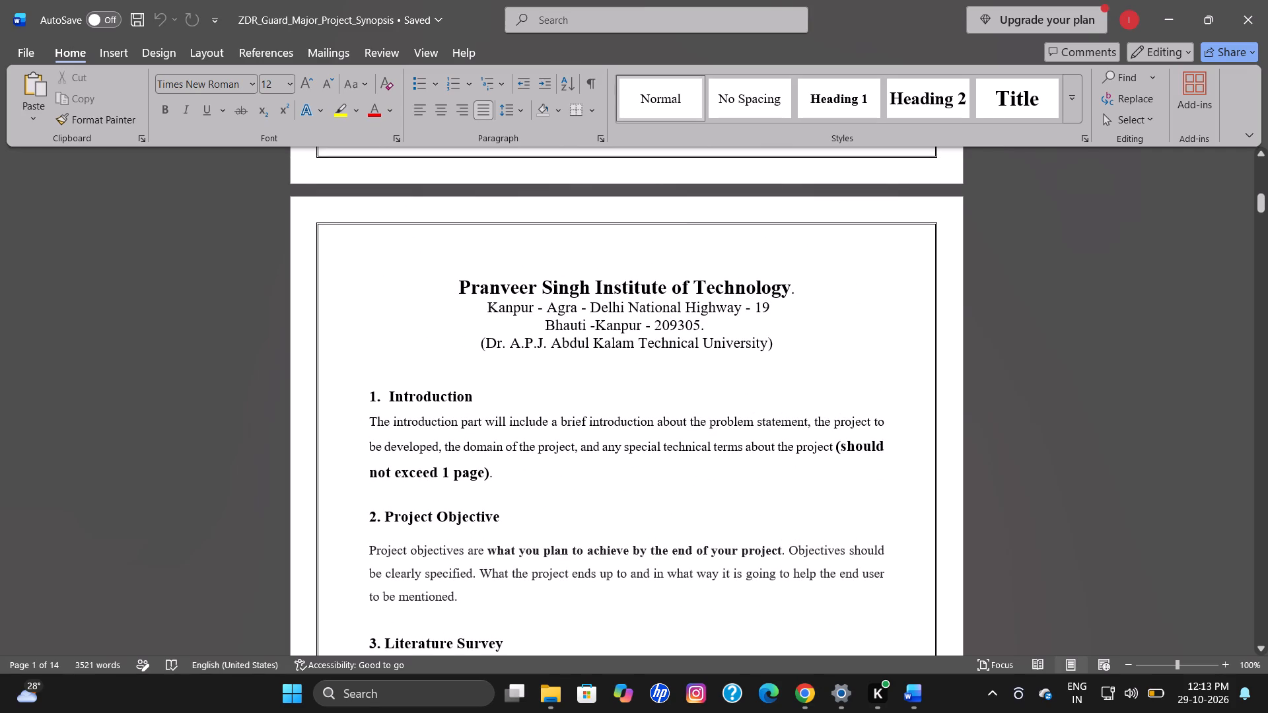
Delete the template's placeholder instructions from Introduction through References [IEEE format], keeping the institute heading and the Guidelines.
{"action": "left_click_drag", "start_coordinate": [369, 393], "coordinate": [490, 533]}
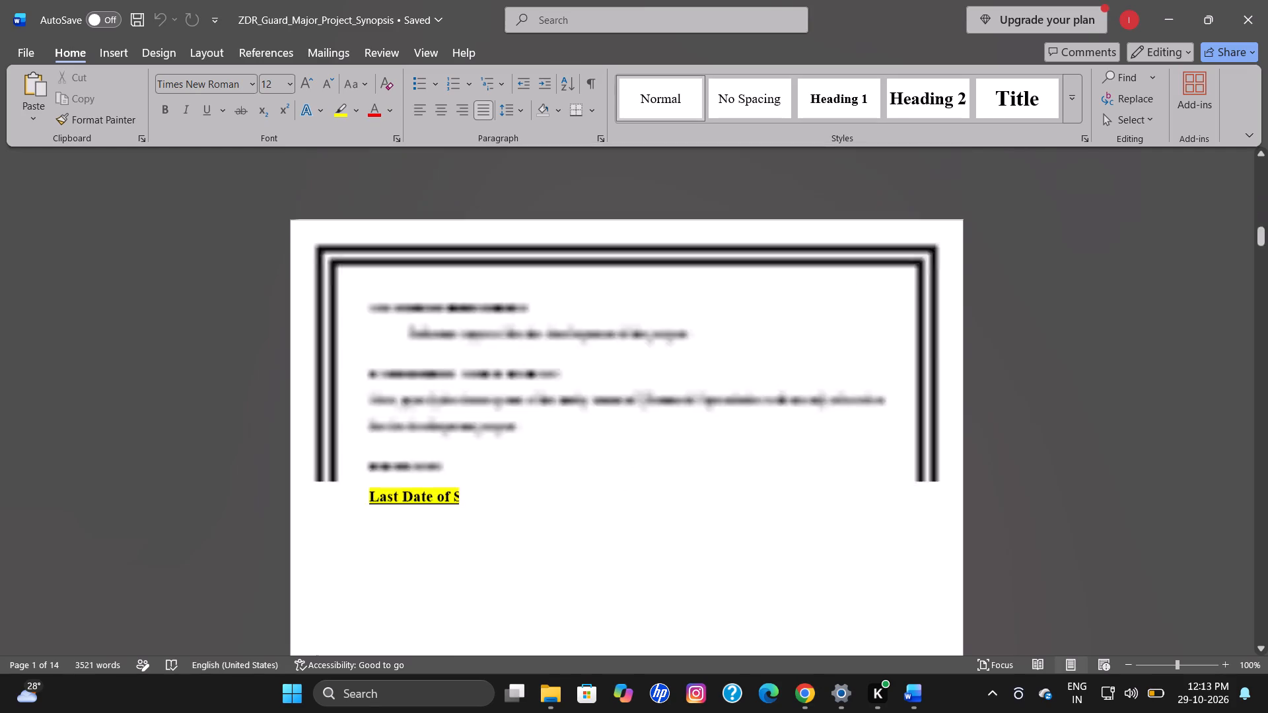
{"action": "scroll", "coordinate": [578, 342], "scroll_direction": "up", "scroll_amount": 14}
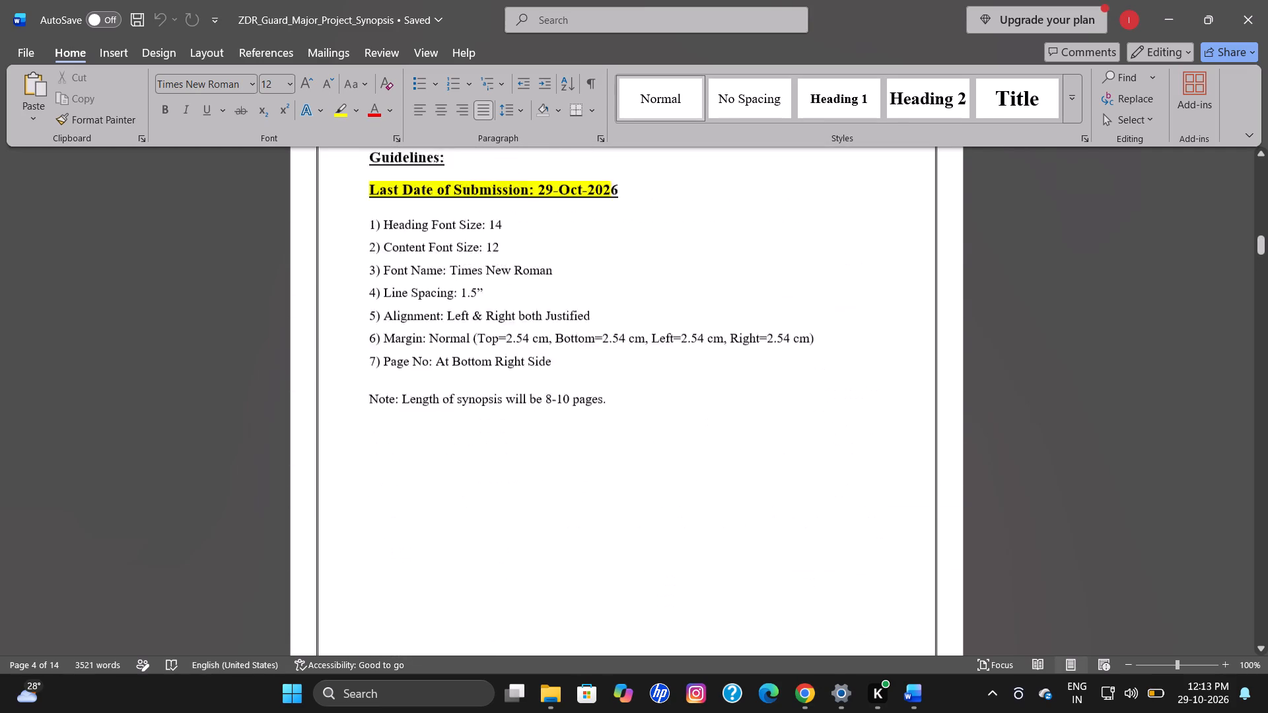
{"action": "scroll", "coordinate": [578, 342], "scroll_direction": "up", "scroll_amount": 2}
{"action": "scroll", "coordinate": [531, 290], "scroll_direction": "up", "scroll_amount": 2}
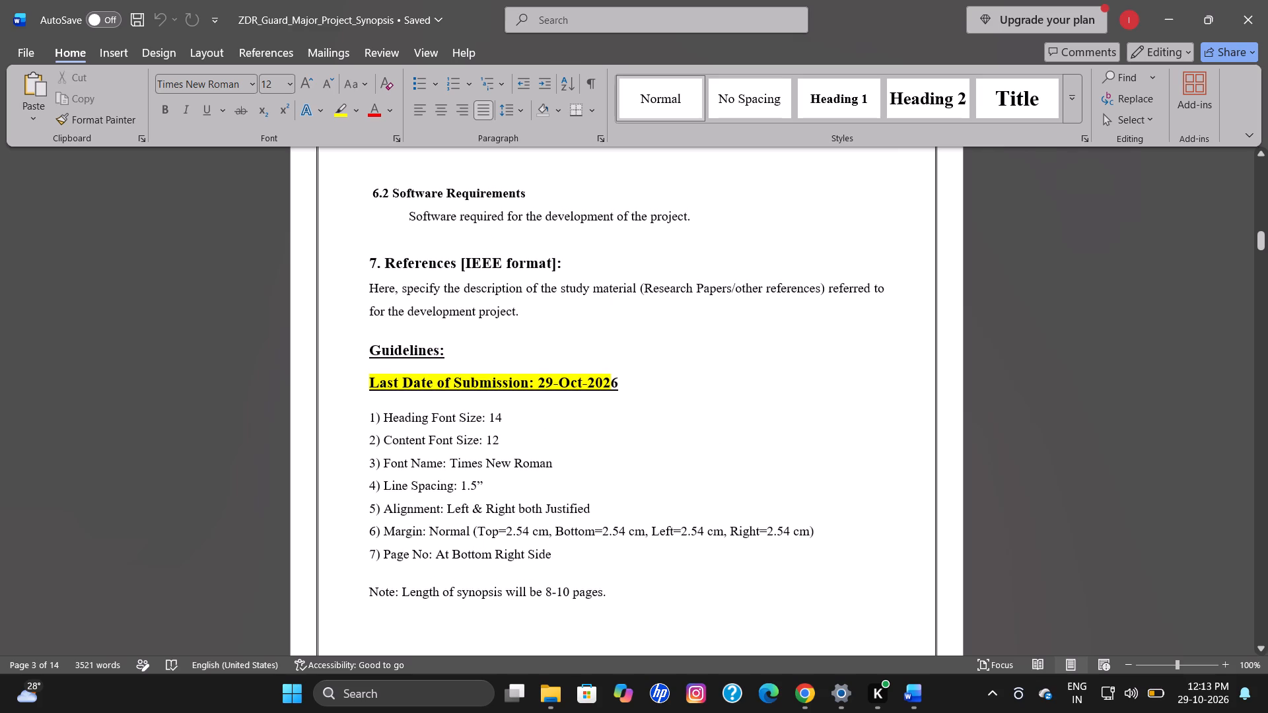
{"action": "left_click", "coordinate": [520, 310]}
{"action": "left_click_drag", "start_coordinate": [520, 310], "coordinate": [409, 223]}
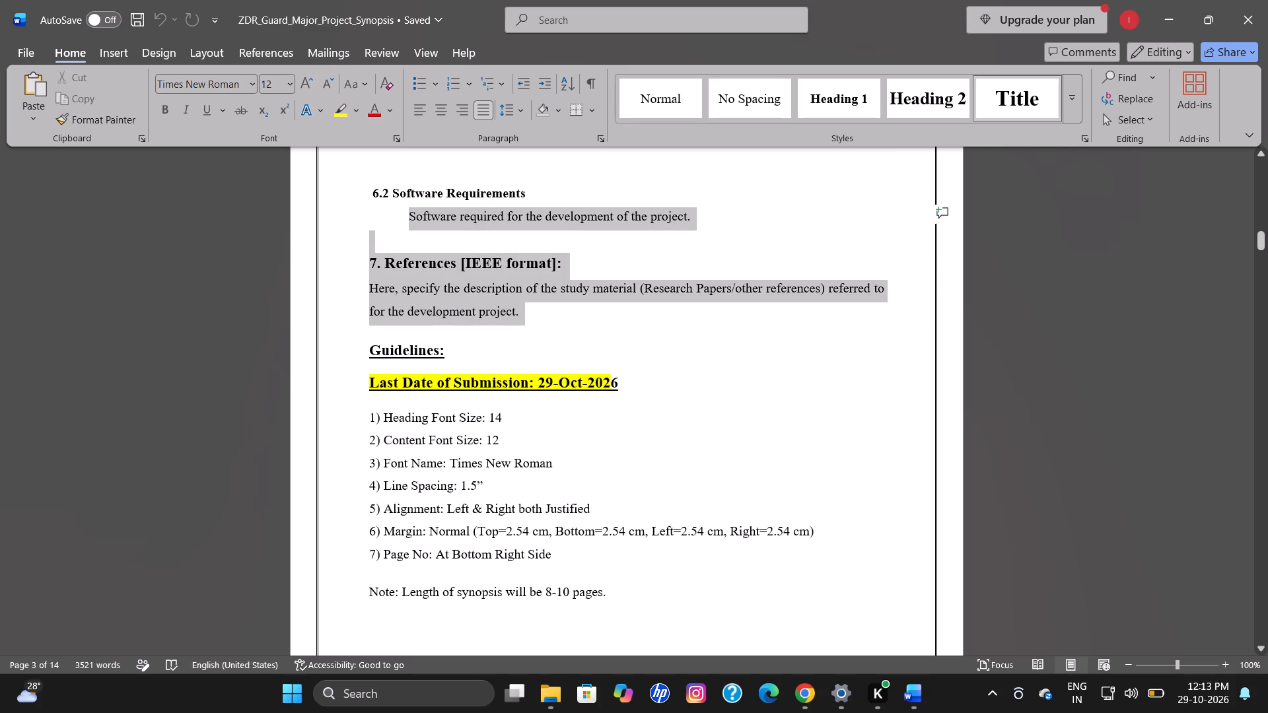
{"action": "left_click_drag", "start_coordinate": [409, 223], "coordinate": [374, 160]}
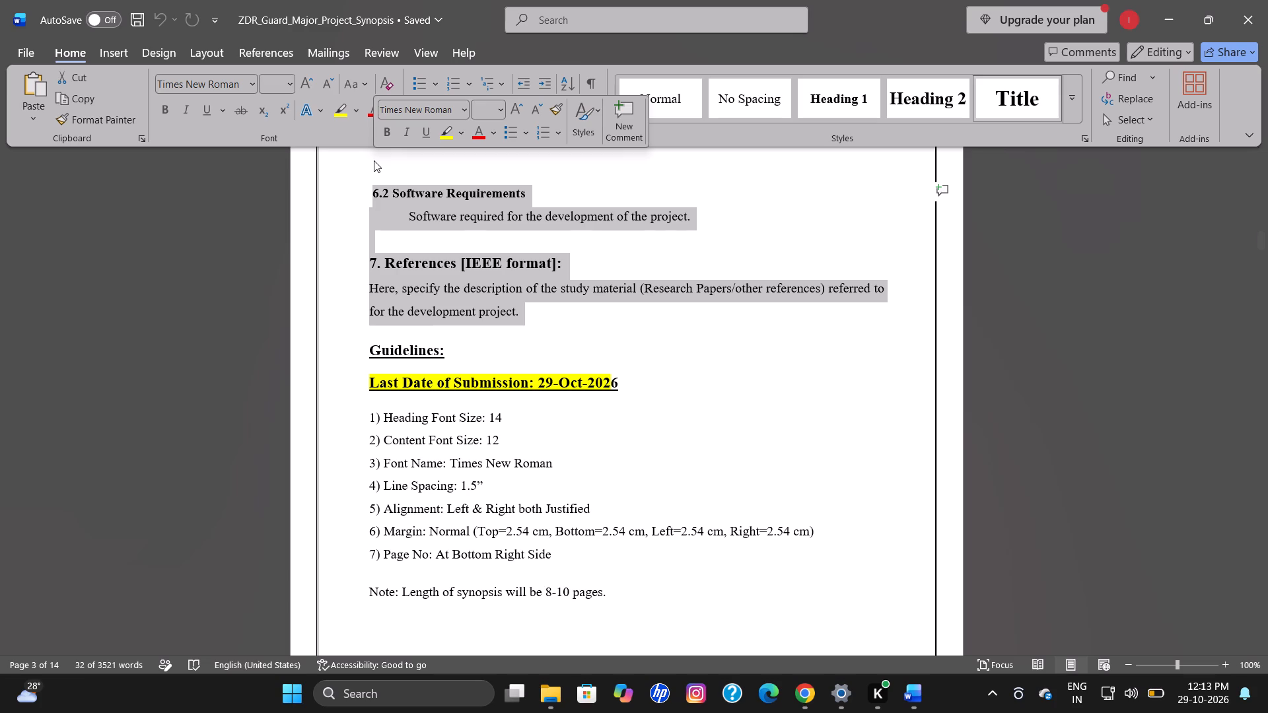
{"action": "left_click", "coordinate": [550, 329]}
{"action": "left_click_drag", "start_coordinate": [530, 313], "coordinate": [432, 254]}
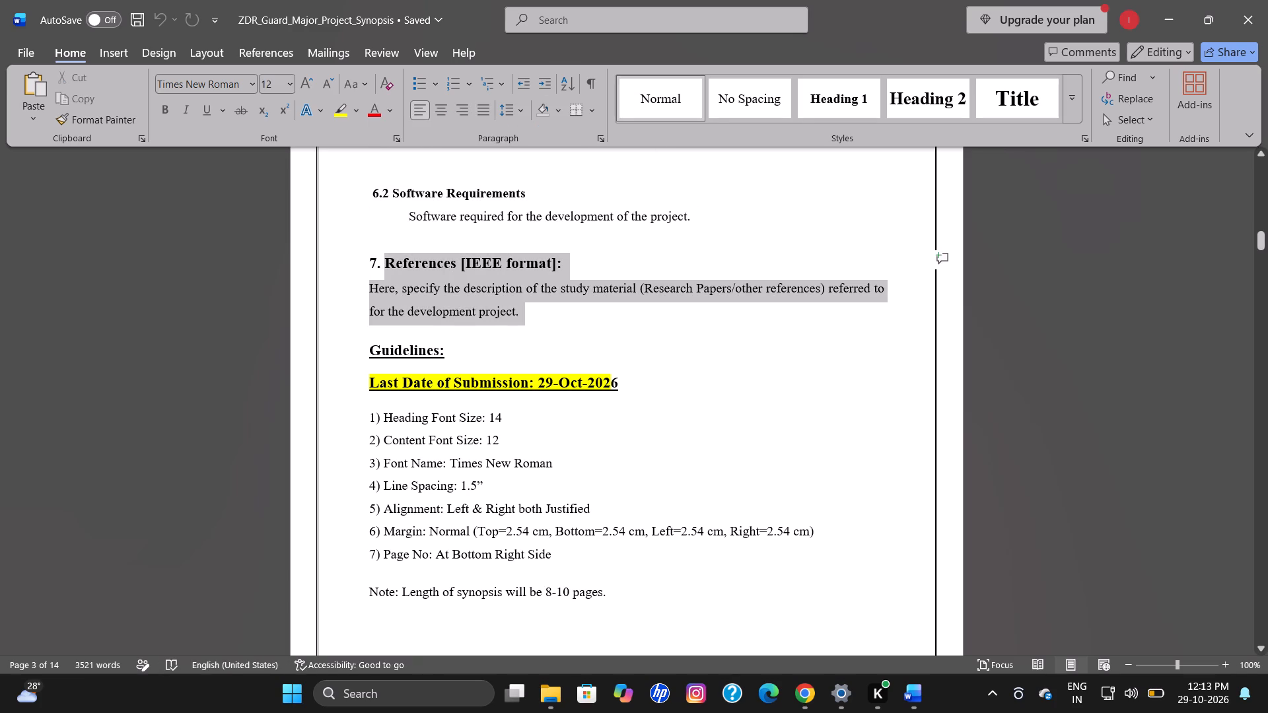
{"action": "left_click_drag", "start_coordinate": [432, 254], "coordinate": [339, 141]}
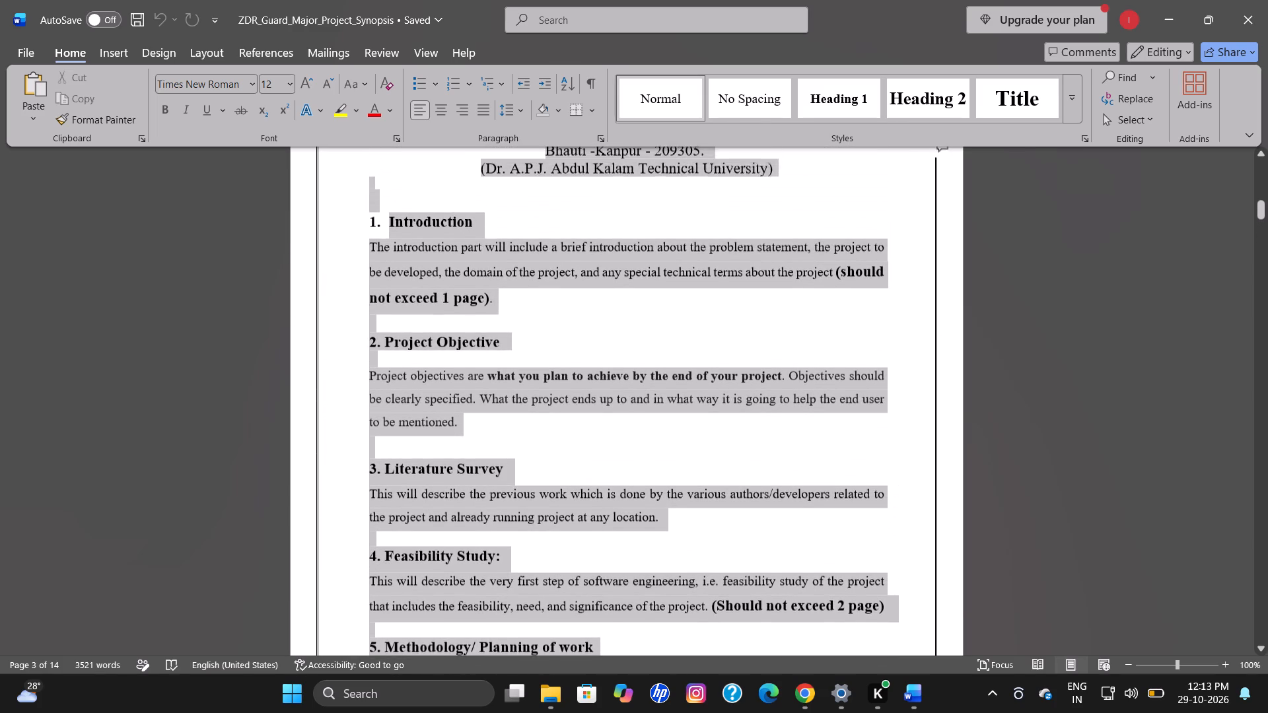
{"action": "left_click_drag", "start_coordinate": [339, 141], "coordinate": [335, 250]}
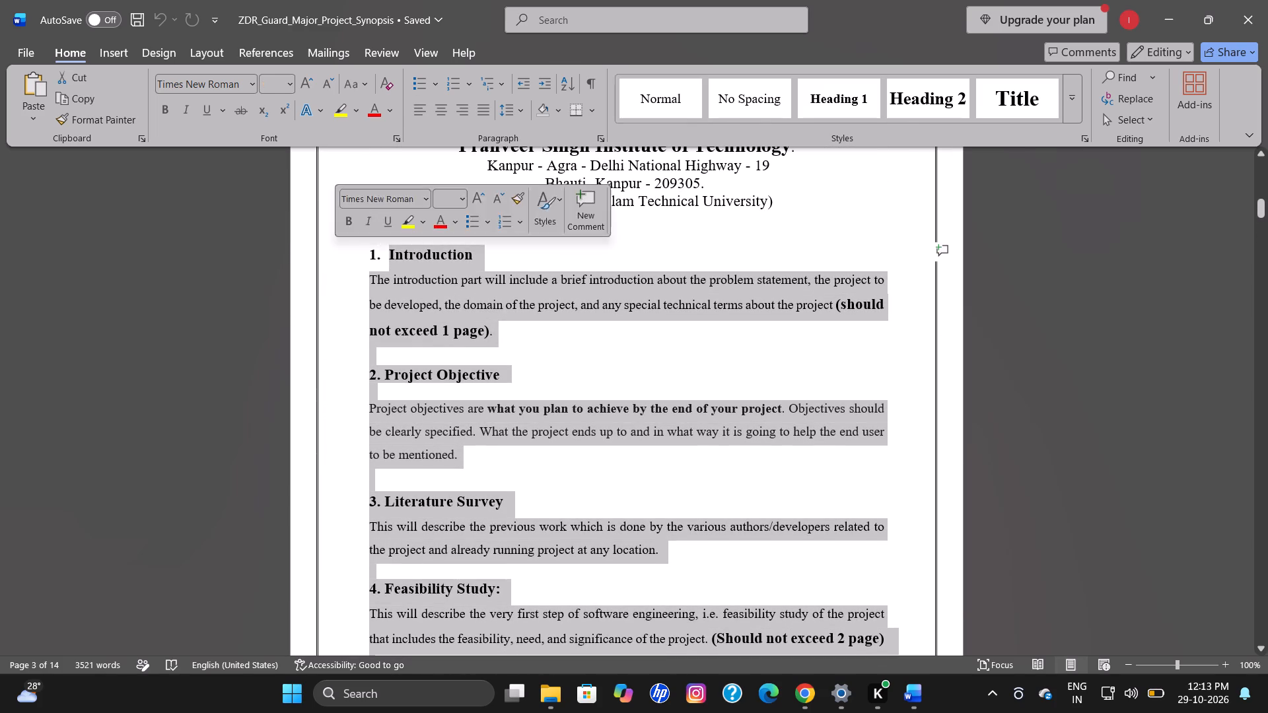
{"action": "key", "text": "BackSpace"}
Examine the cover page's title, student and supervisor lines and logo, and the institute heading and Guidelines page after it.
{"action": "scroll", "coordinate": [519, 207], "scroll_direction": "up", "scroll_amount": 3}
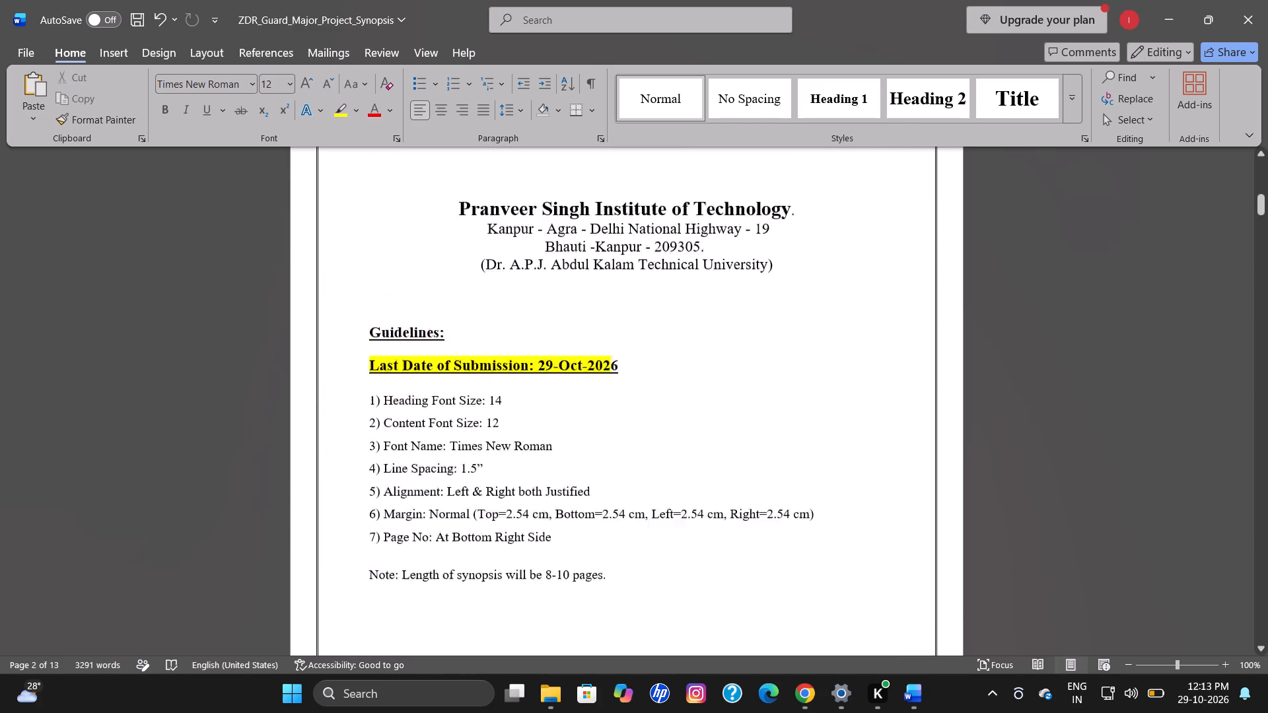
{"action": "scroll", "coordinate": [519, 207], "scroll_direction": "up", "scroll_amount": 9}
{"action": "scroll", "coordinate": [519, 207], "scroll_direction": "down", "scroll_amount": 1}
{"action": "scroll", "coordinate": [519, 207], "scroll_direction": "up", "scroll_amount": 3}
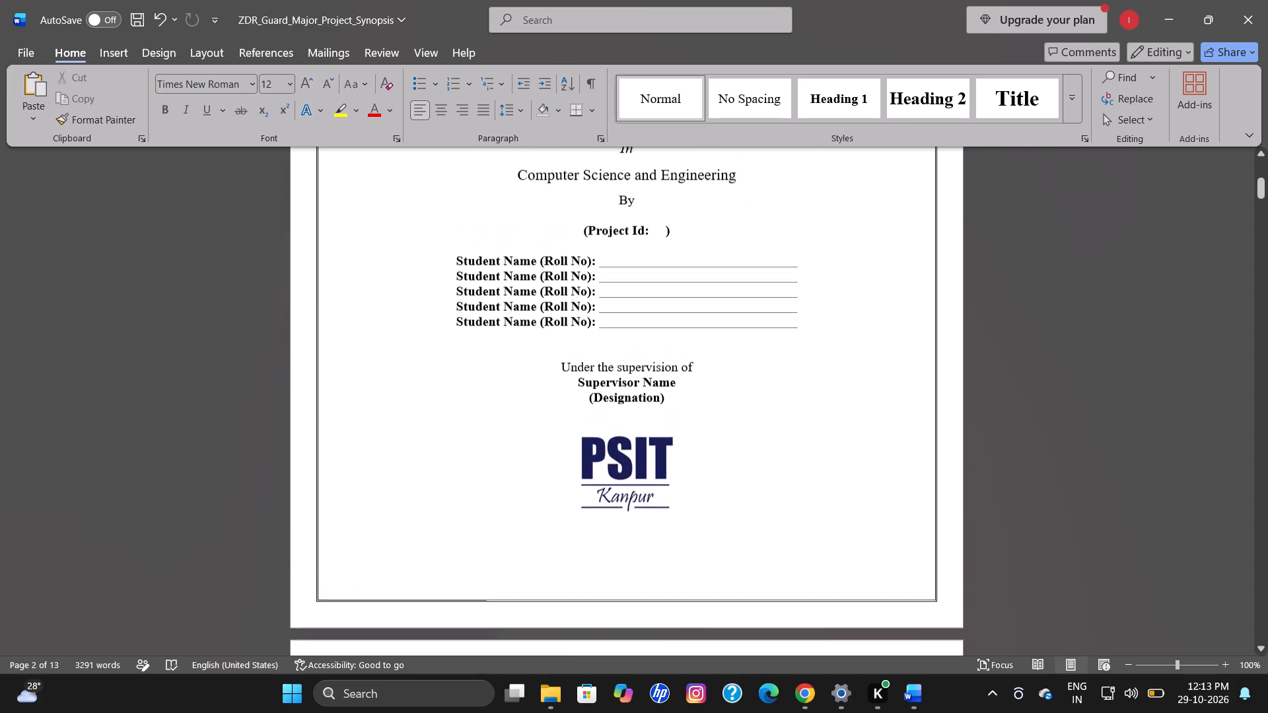
{"action": "scroll", "coordinate": [519, 207], "scroll_direction": "up", "scroll_amount": 6}
{"action": "scroll", "coordinate": [519, 207], "scroll_direction": "down", "scroll_amount": 1}
{"action": "scroll", "coordinate": [519, 207], "scroll_direction": "up", "scroll_amount": 1}
{"action": "scroll", "coordinate": [519, 207], "scroll_direction": "down", "scroll_amount": 1}
{"action": "scroll", "coordinate": [519, 207], "scroll_direction": "up", "scroll_amount": 1}
{"action": "scroll", "coordinate": [519, 207], "scroll_direction": "down", "scroll_amount": 1}
{"action": "scroll", "coordinate": [519, 207], "scroll_direction": "up", "scroll_amount": 1}
{"action": "scroll", "coordinate": [519, 207], "scroll_direction": "down", "scroll_amount": 1}
{"action": "scroll", "coordinate": [519, 207], "scroll_direction": "up", "scroll_amount": 1}
{"action": "scroll", "coordinate": [519, 207], "scroll_direction": "down", "scroll_amount": 7}
{"action": "scroll", "coordinate": [519, 207], "scroll_direction": "up", "scroll_amount": 1}
{"action": "scroll", "coordinate": [519, 207], "scroll_direction": "down", "scroll_amount": 1}
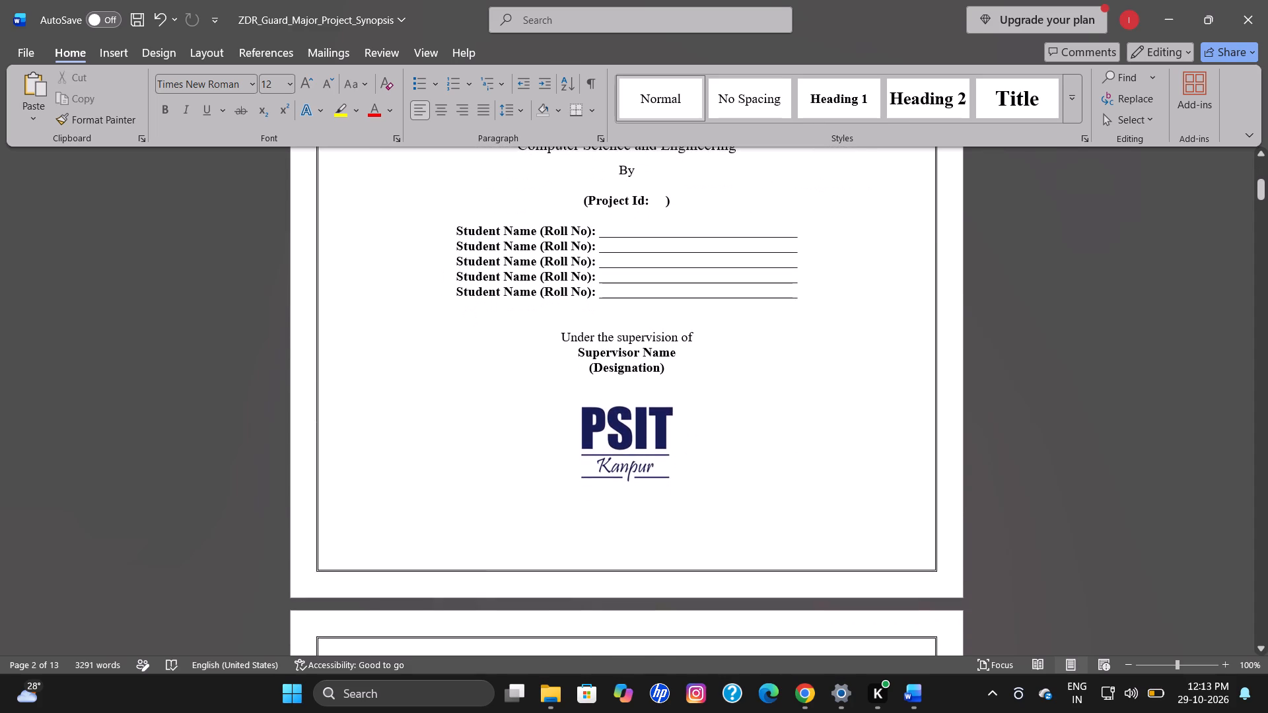
{"action": "scroll", "coordinate": [519, 207], "scroll_direction": "up", "scroll_amount": 11}
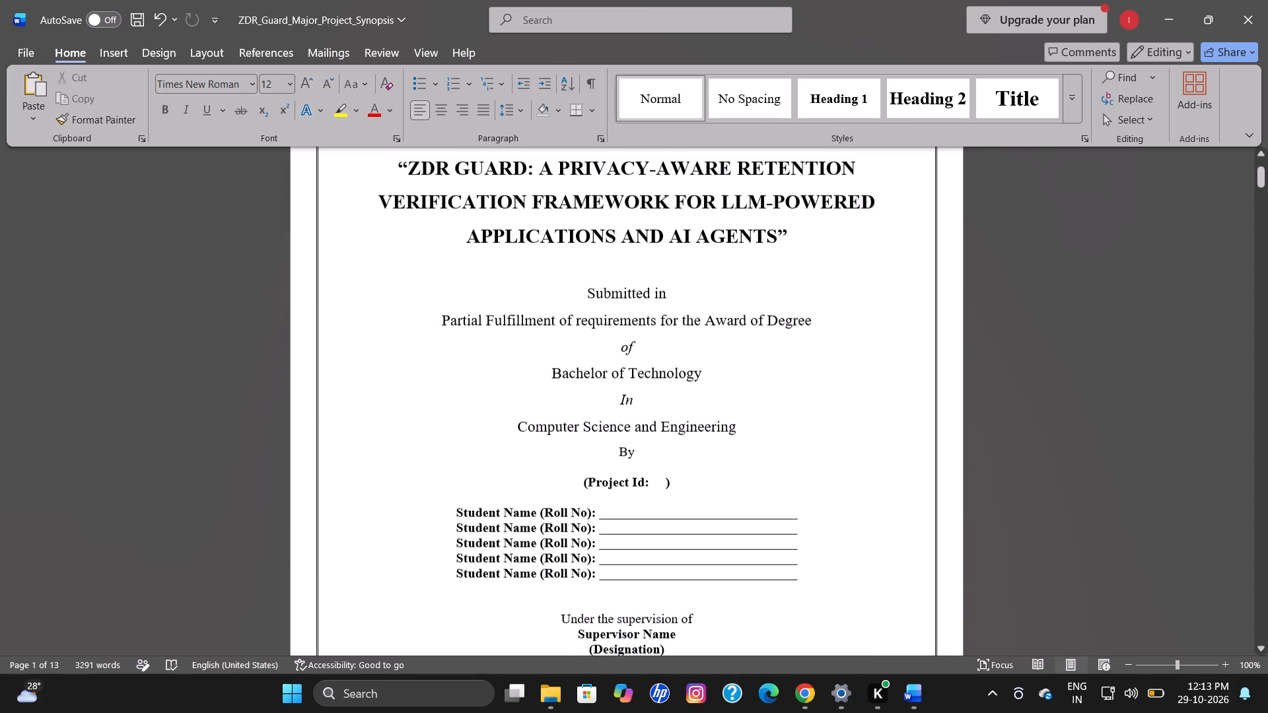
{"action": "scroll", "coordinate": [519, 207], "scroll_direction": "up", "scroll_amount": 2}
{"action": "scroll", "coordinate": [519, 207], "scroll_direction": "down", "scroll_amount": 2, "text": "ctrl"}
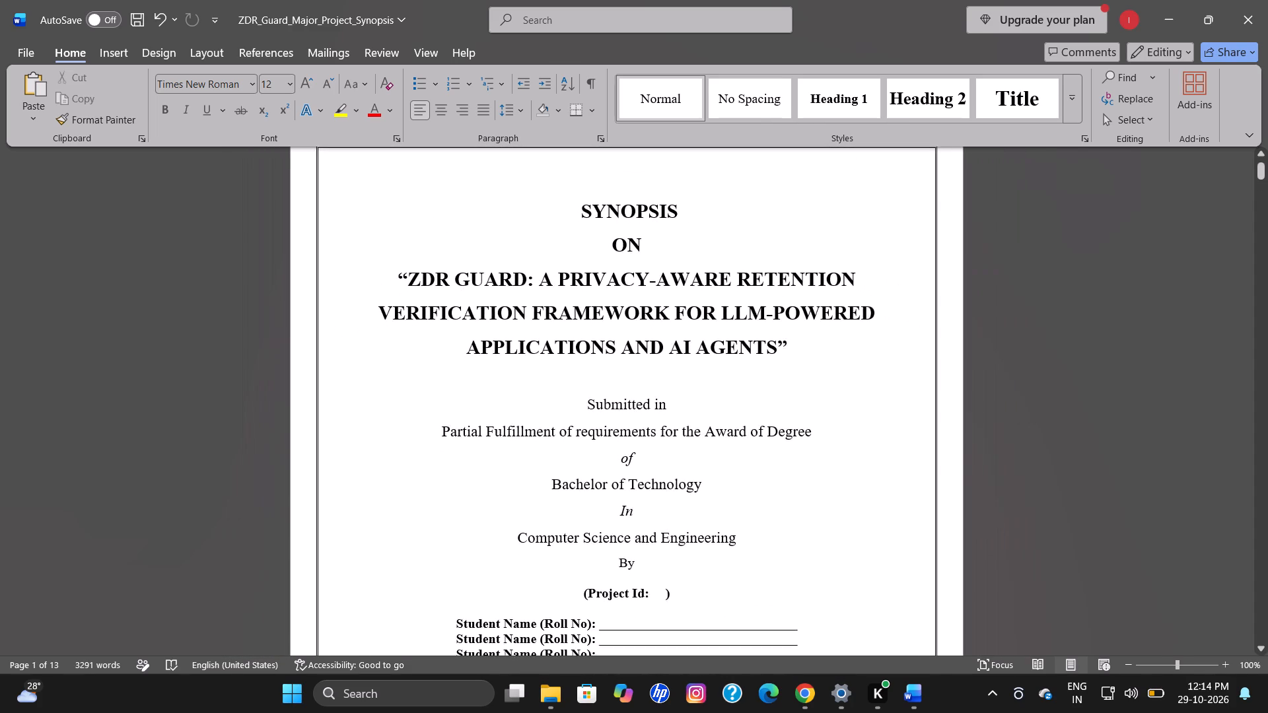
{"action": "scroll", "coordinate": [519, 207], "scroll_direction": "down", "scroll_amount": 1, "text": "ctrl"}
{"action": "scroll", "coordinate": [519, 207], "scroll_direction": "up", "scroll_amount": 2}
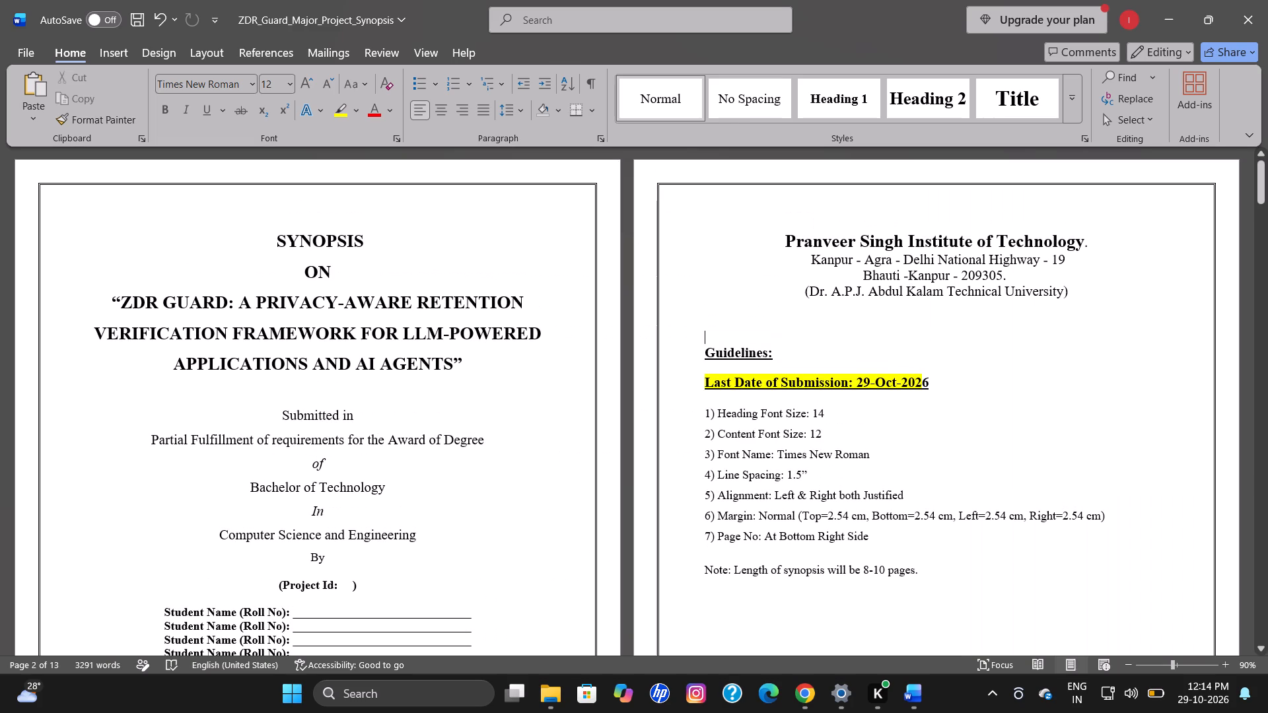
{"action": "scroll", "coordinate": [271, 238], "scroll_direction": "down", "scroll_amount": 1}
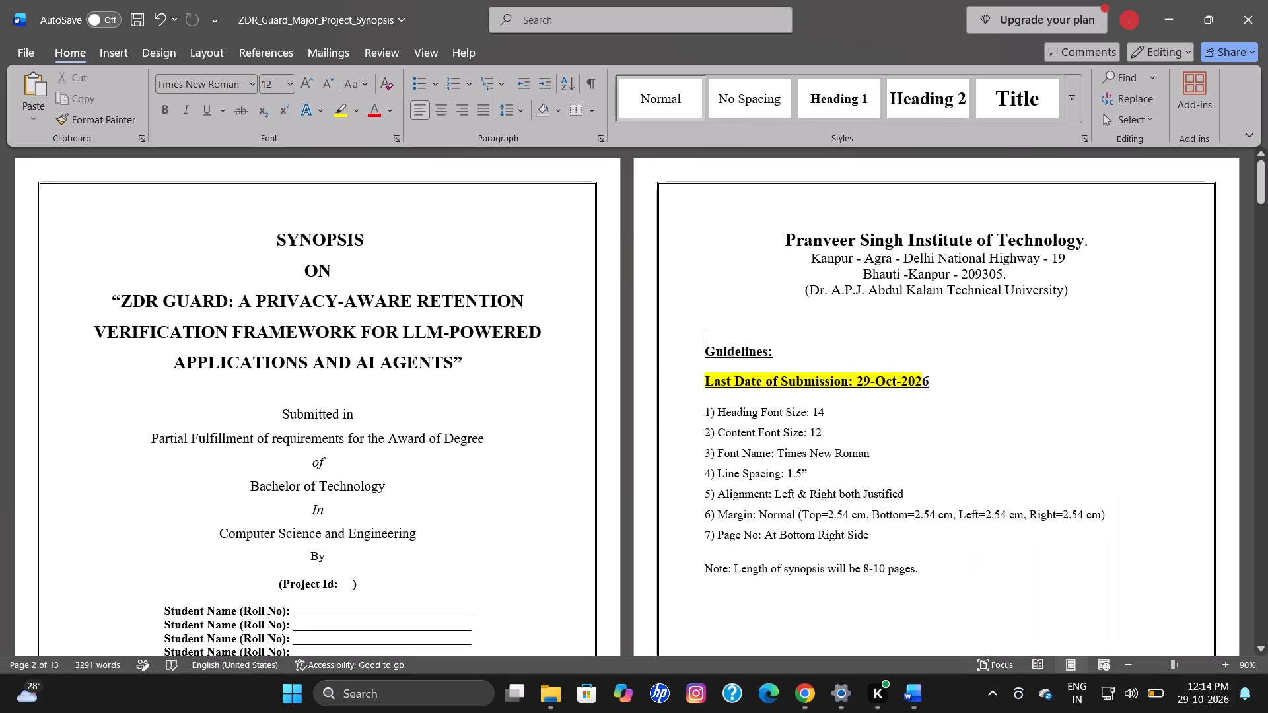
Set the cover page's "SYNOPSIS ON" heading and full ZDR Guard title to font size 16.
{"action": "left_click", "coordinate": [291, 250]}
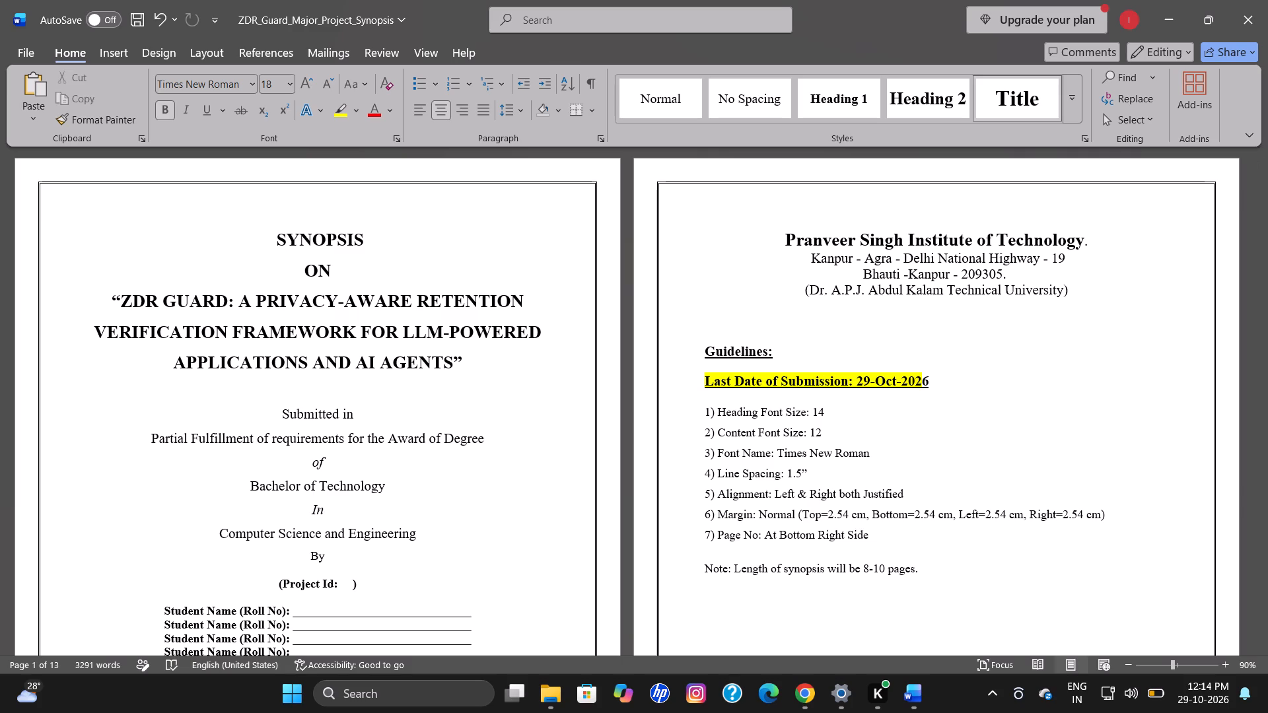
{"action": "scroll", "coordinate": [396, 234], "scroll_direction": "down", "scroll_amount": 2, "text": "ctrl"}
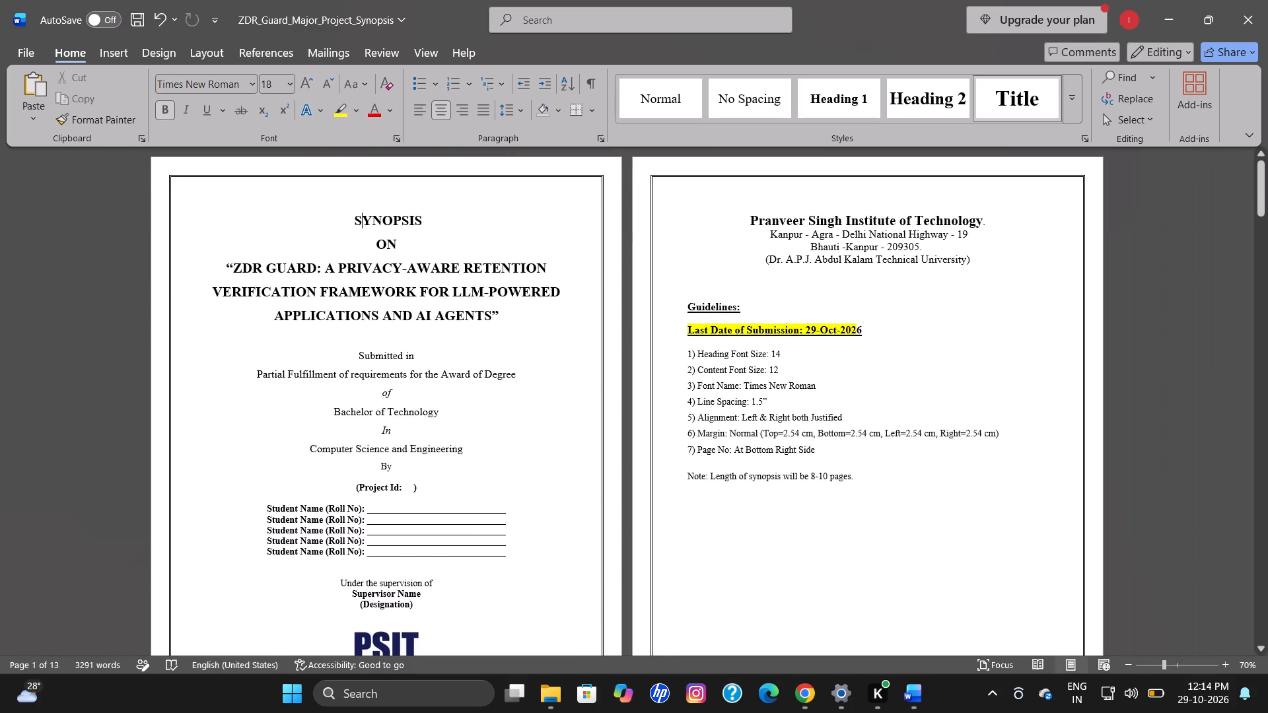
{"action": "scroll", "coordinate": [396, 234], "scroll_direction": "up", "scroll_amount": 4, "text": "ctrl"}
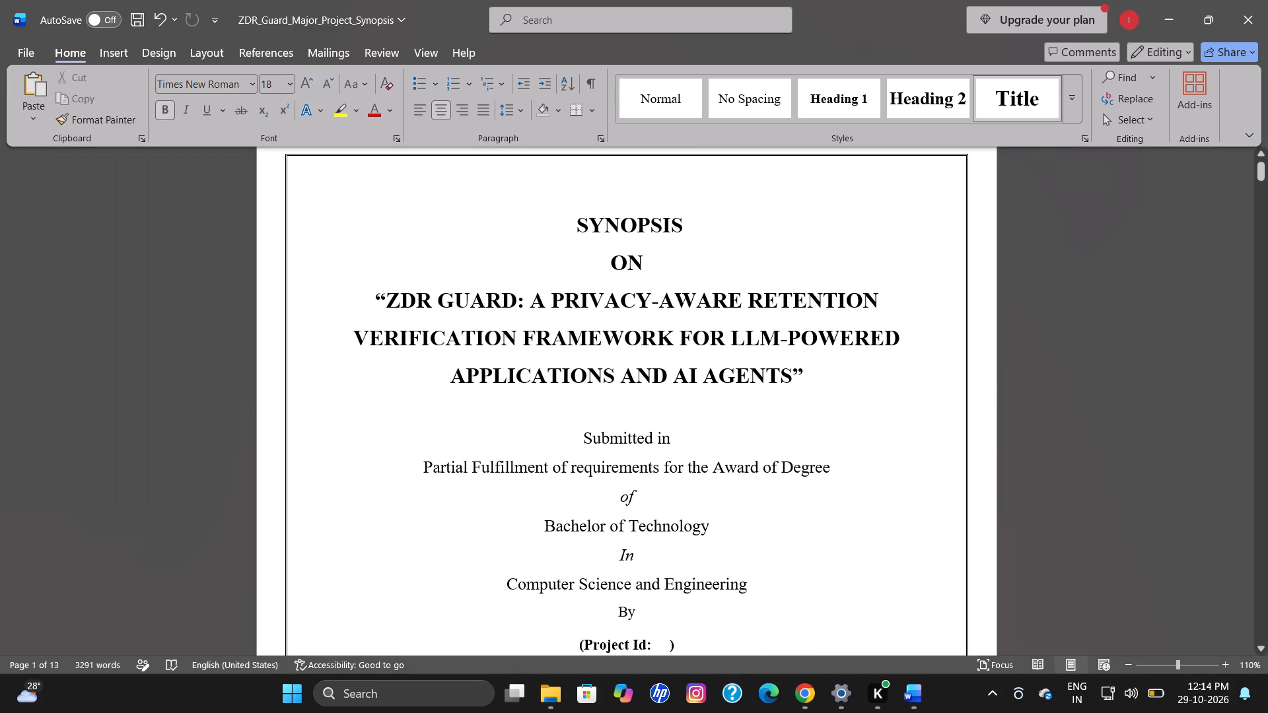
{"action": "left_click_drag", "start_coordinate": [575, 226], "coordinate": [731, 334]}
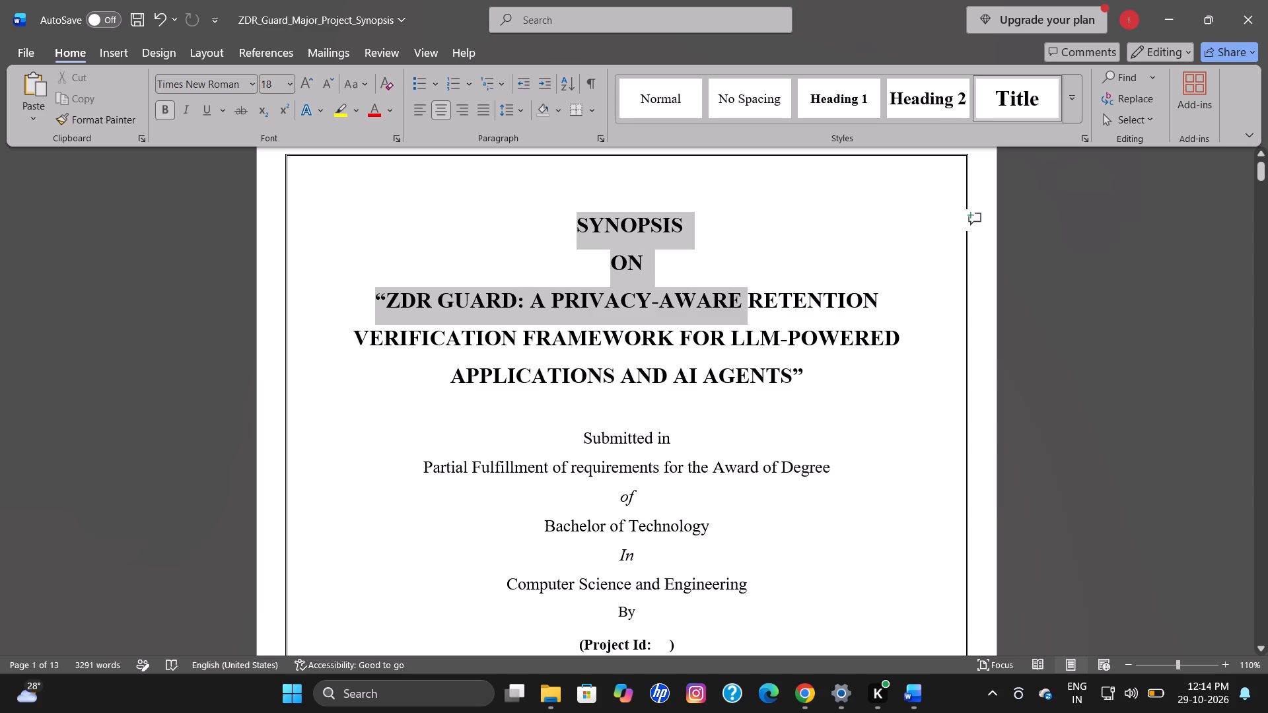
{"action": "left_click_drag", "start_coordinate": [731, 334], "coordinate": [806, 386]}
{"action": "scroll", "coordinate": [806, 386], "scroll_direction": "left", "scroll_amount": 1}
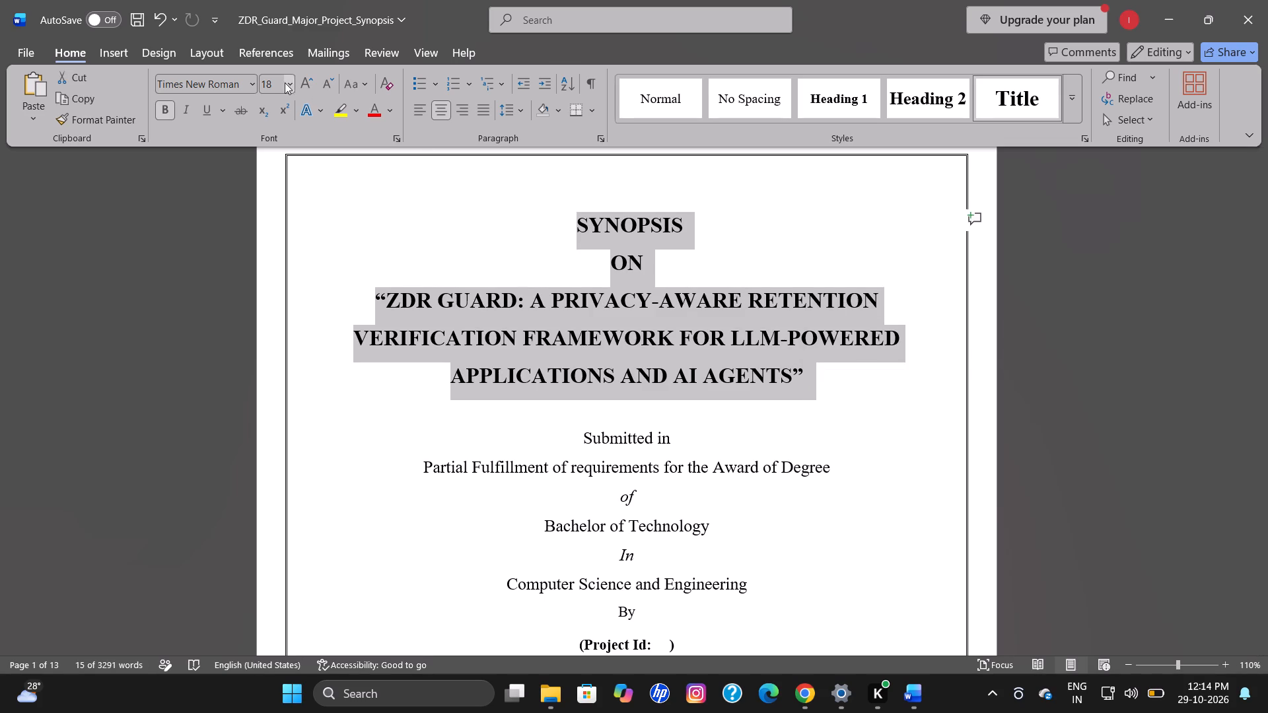
{"action": "left_click", "coordinate": [285, 83]}
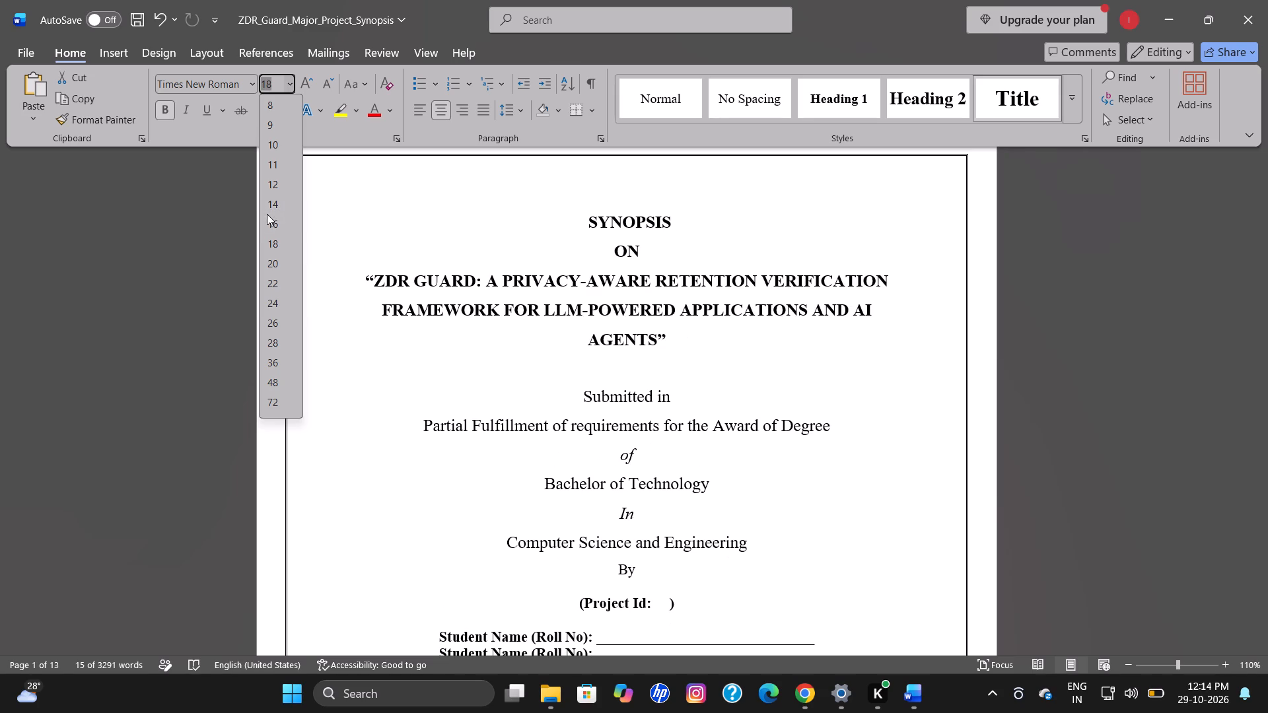
{"action": "left_click", "coordinate": [269, 219]}
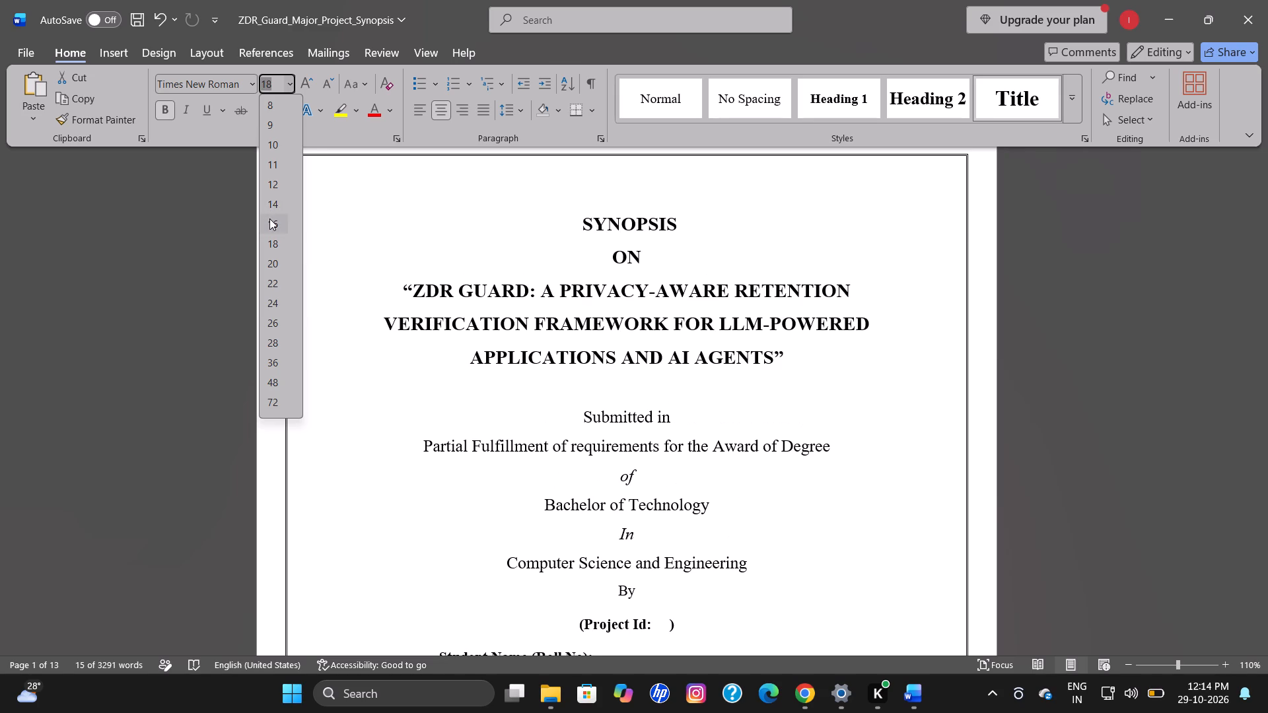
Set the cover page text from "Submitted in" through the five Student Name (Roll No) lines to font size 14.
{"action": "scroll", "coordinate": [643, 341], "scroll_direction": "down", "scroll_amount": 12}
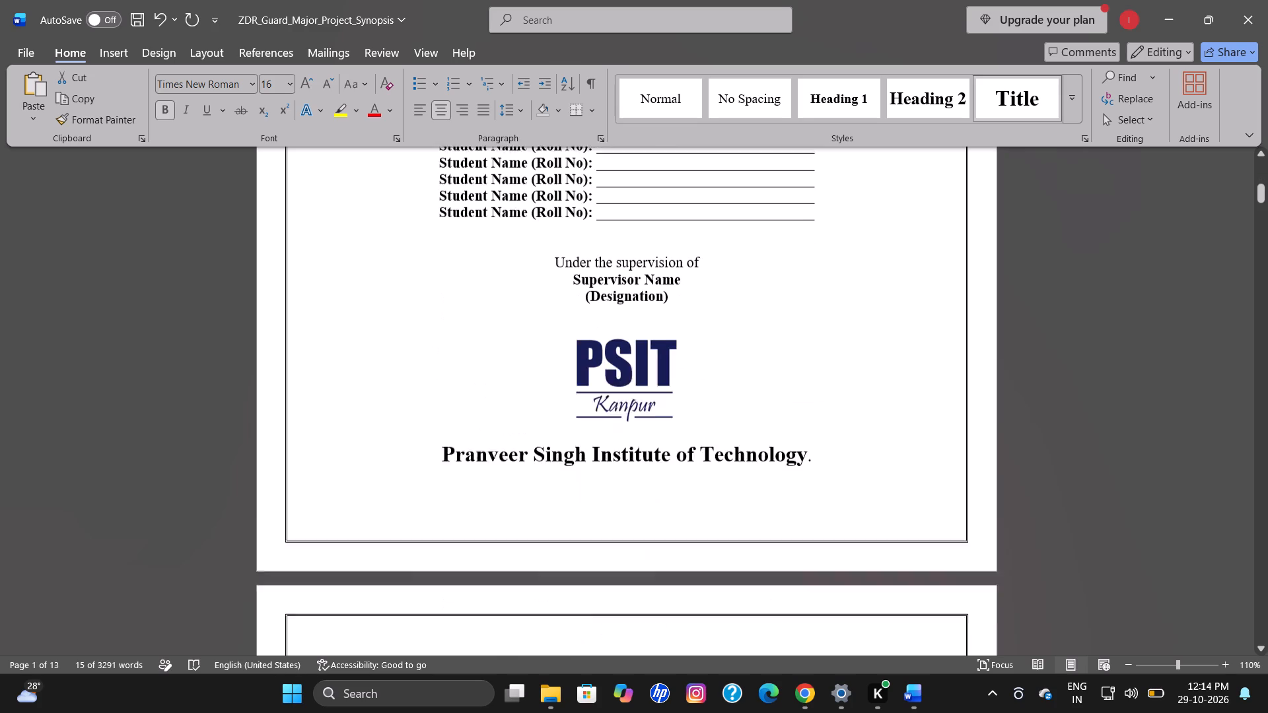
{"action": "scroll", "coordinate": [643, 341], "scroll_direction": "down", "scroll_amount": 3}
{"action": "scroll", "coordinate": [643, 341], "scroll_direction": "up", "scroll_amount": 13}
{"action": "scroll", "coordinate": [643, 341], "scroll_direction": "down", "scroll_amount": 3}
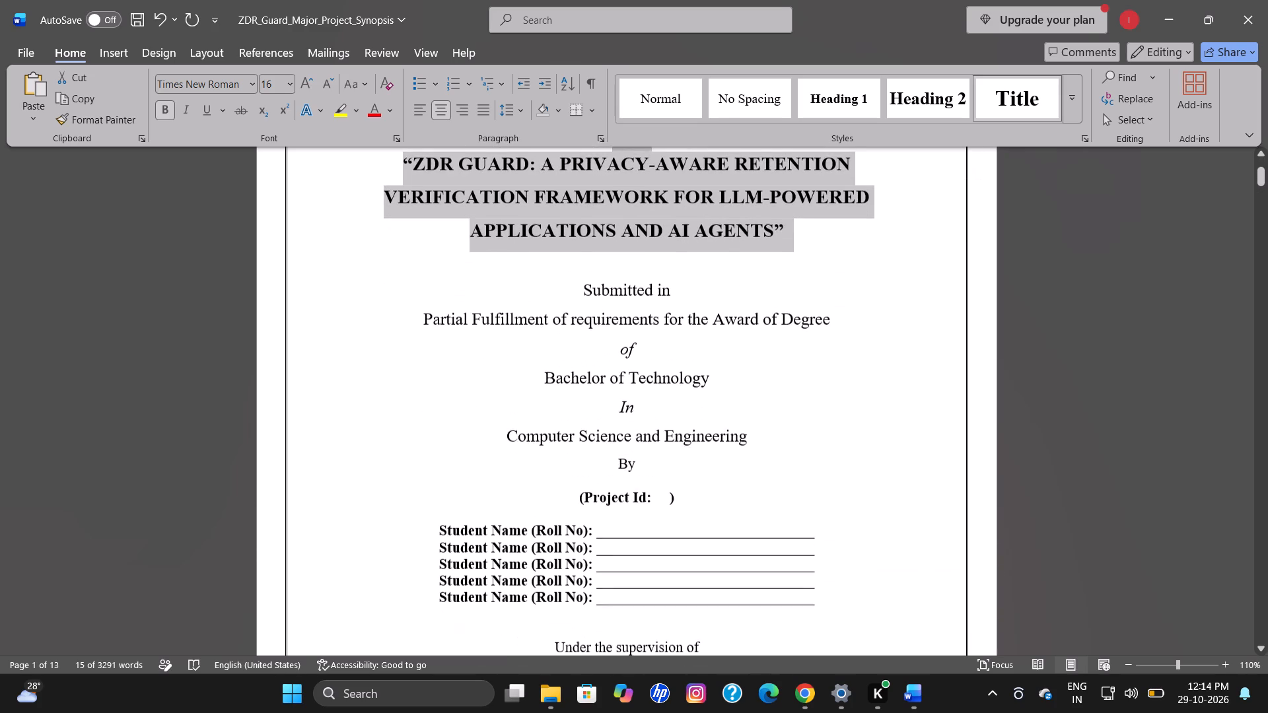
{"action": "left_click_drag", "start_coordinate": [577, 275], "coordinate": [621, 336]}
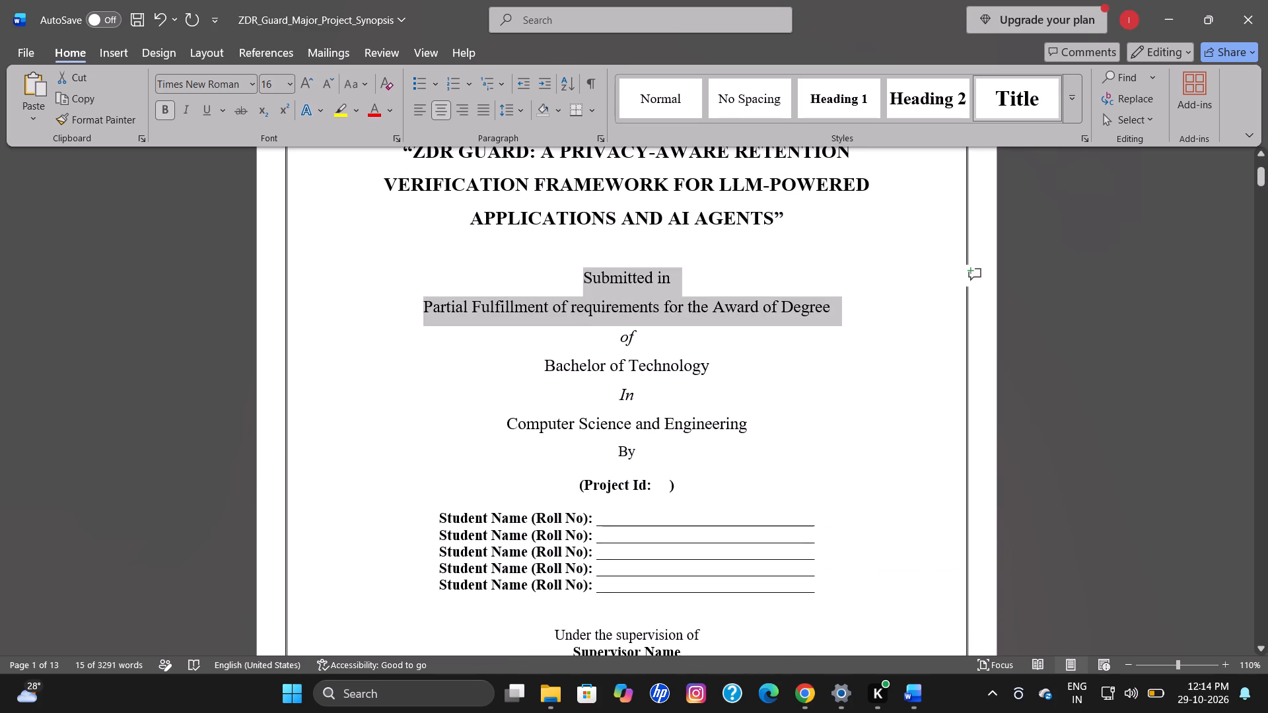
{"action": "left_click_drag", "start_coordinate": [621, 336], "coordinate": [752, 603]}
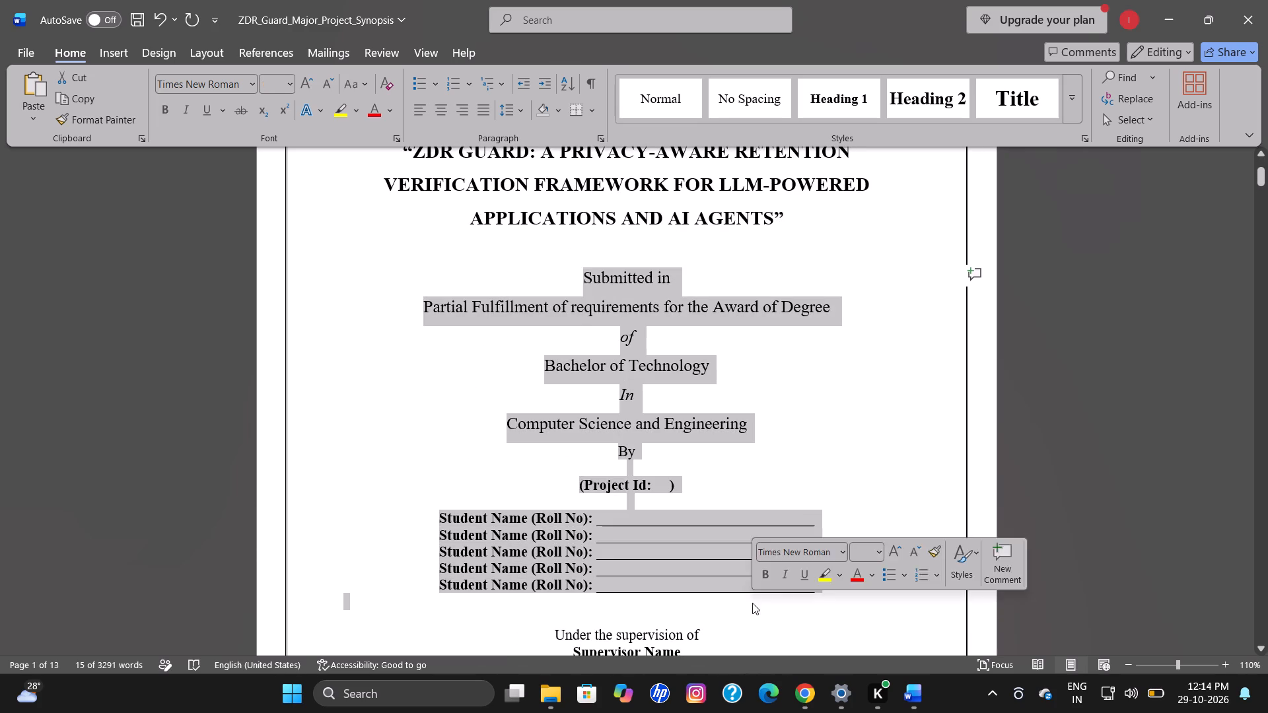
{"action": "left_click", "coordinate": [288, 77]}
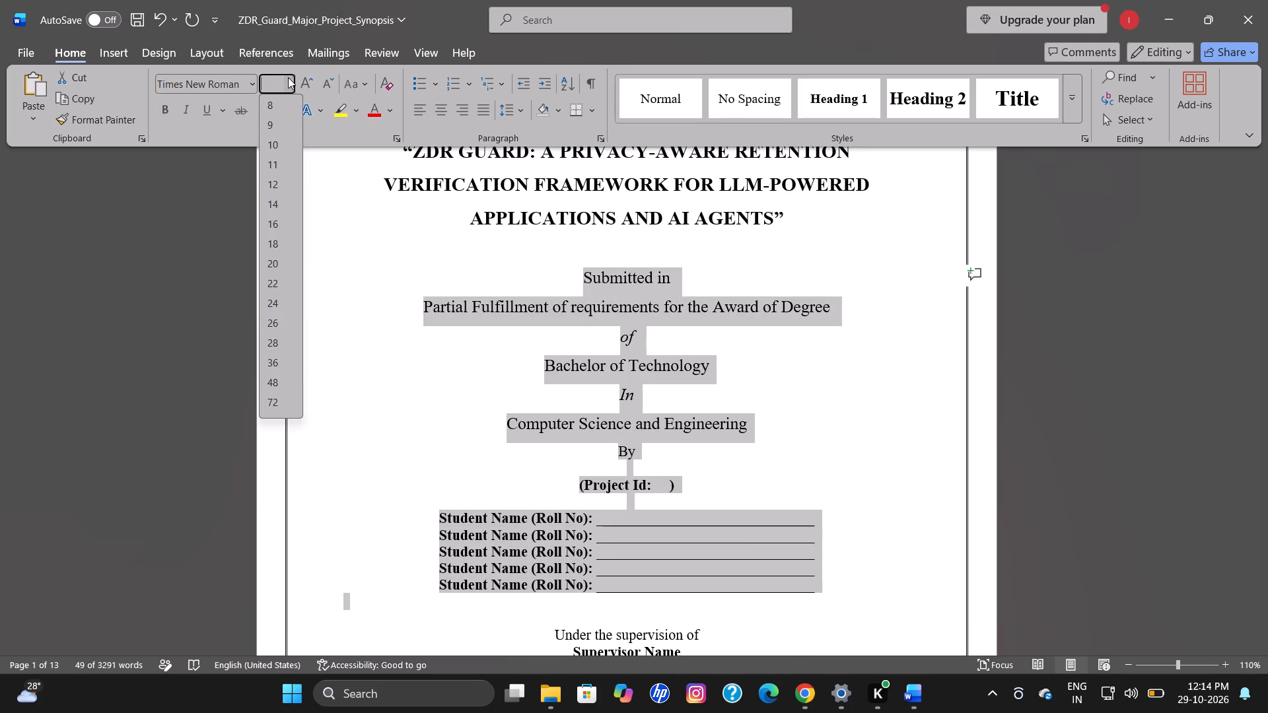
{"action": "left_click", "coordinate": [277, 203]}
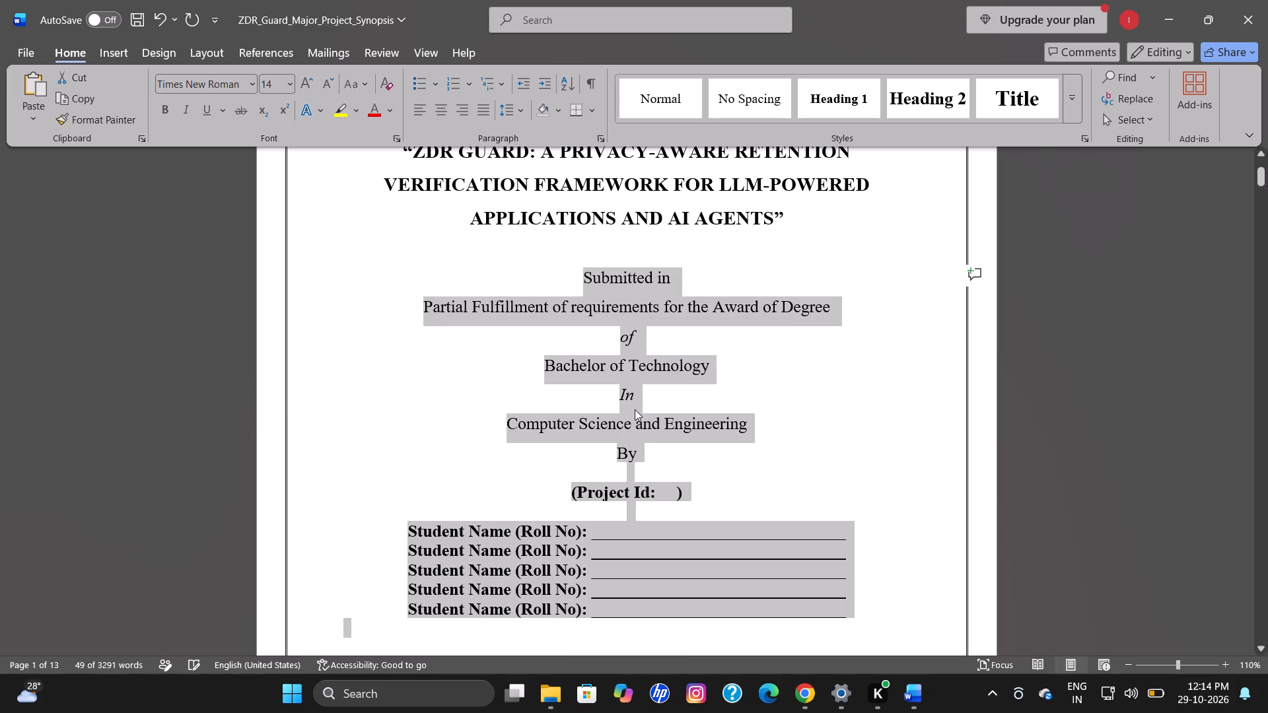
{"action": "scroll", "coordinate": [635, 409], "scroll_direction": "down", "scroll_amount": 17}
{"action": "scroll", "coordinate": [635, 409], "scroll_direction": "up", "scroll_amount": 3}
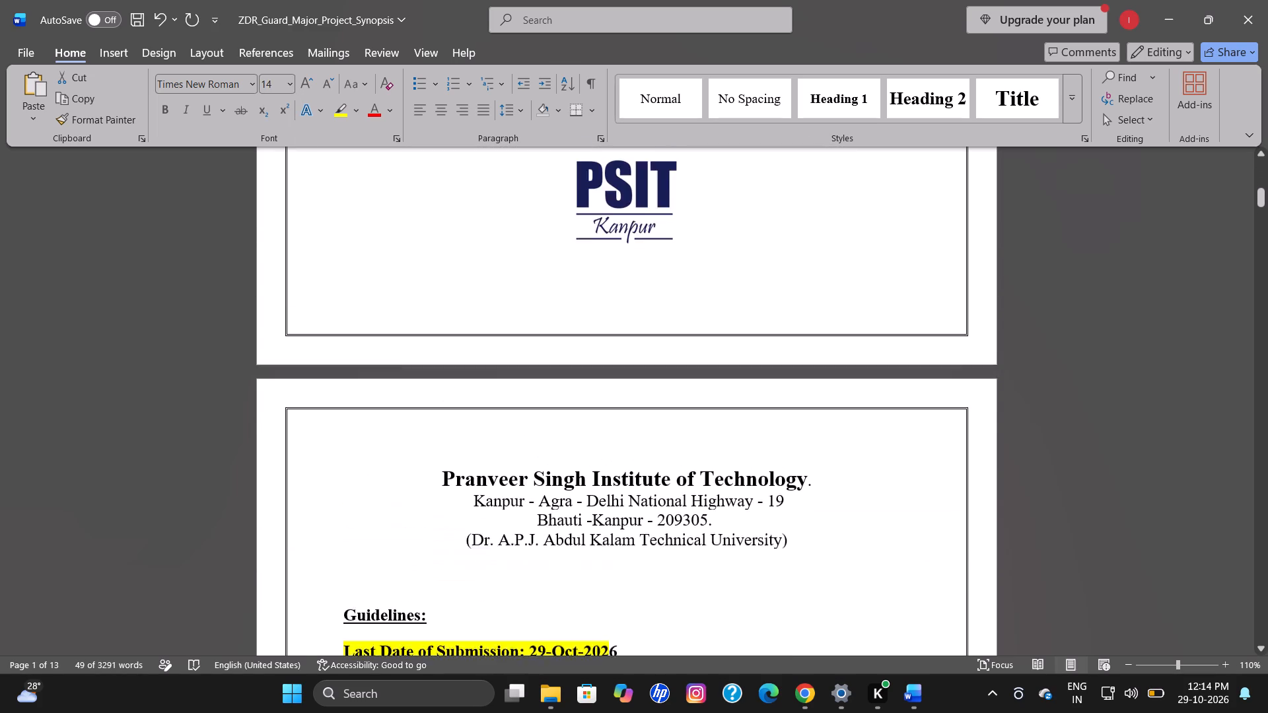
Set the Pranveer Singh Institute of Technology heading, its address lines and the university line to font size 14.
{"action": "scroll", "coordinate": [635, 409], "scroll_direction": "up", "scroll_amount": 5}
{"action": "scroll", "coordinate": [635, 409], "scroll_direction": "down", "scroll_amount": 1}
{"action": "scroll", "coordinate": [635, 409], "scroll_direction": "up", "scroll_amount": 1}
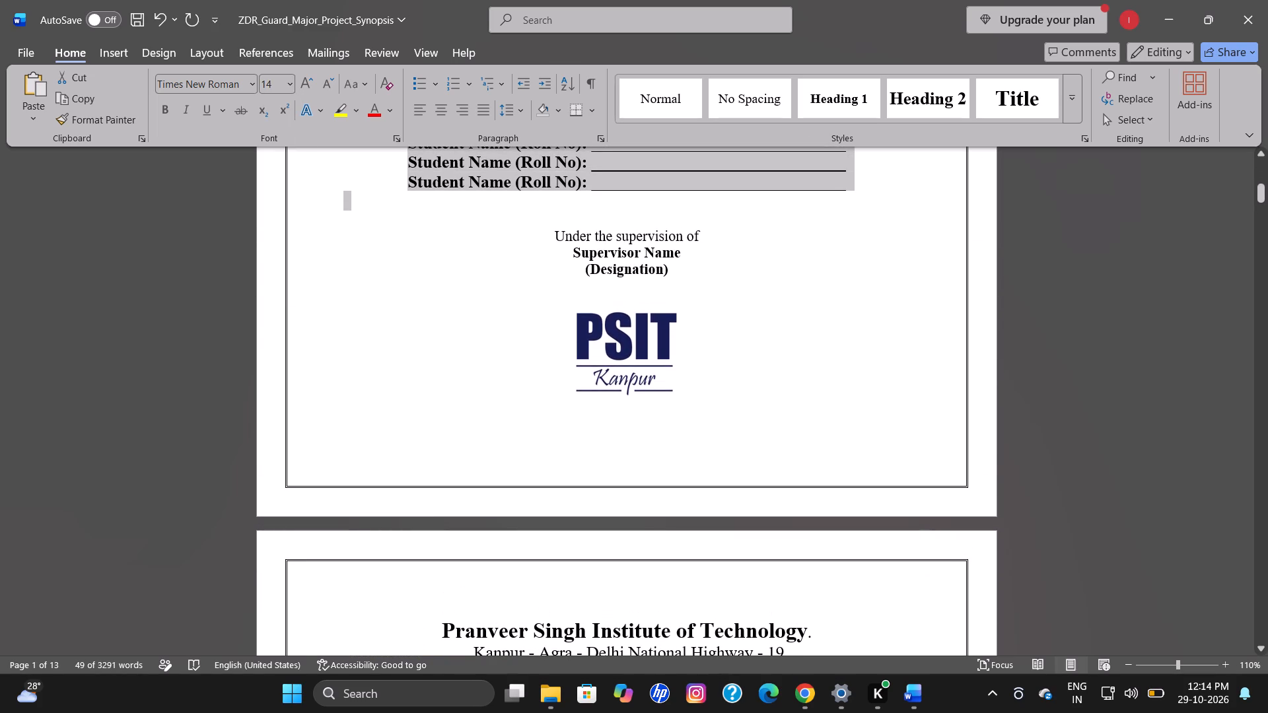
{"action": "scroll", "coordinate": [511, 537], "scroll_direction": "down", "scroll_amount": 6}
{"action": "scroll", "coordinate": [511, 537], "scroll_direction": "up", "scroll_amount": 1}
{"action": "scroll", "coordinate": [511, 537], "scroll_direction": "down", "scroll_amount": 1}
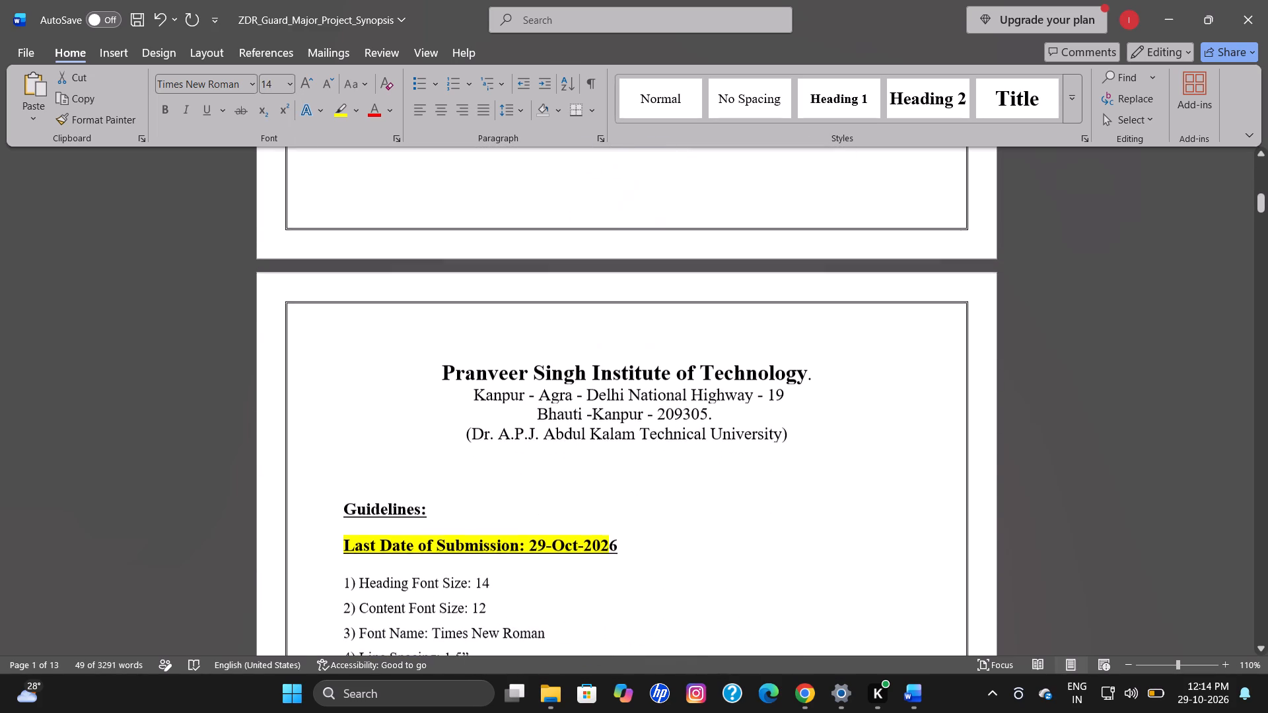
{"action": "left_click_drag", "start_coordinate": [431, 375], "coordinate": [759, 457]}
{"action": "left_click", "coordinate": [285, 87]}
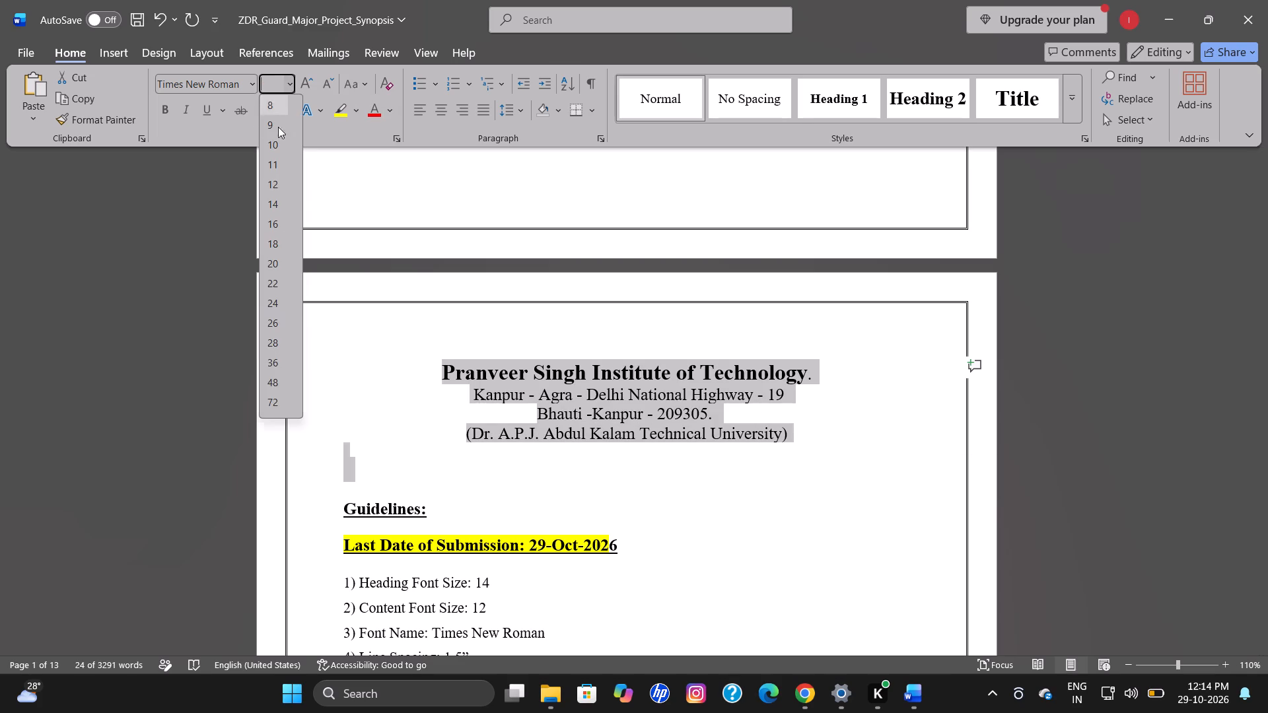
{"action": "left_click", "coordinate": [275, 201]}
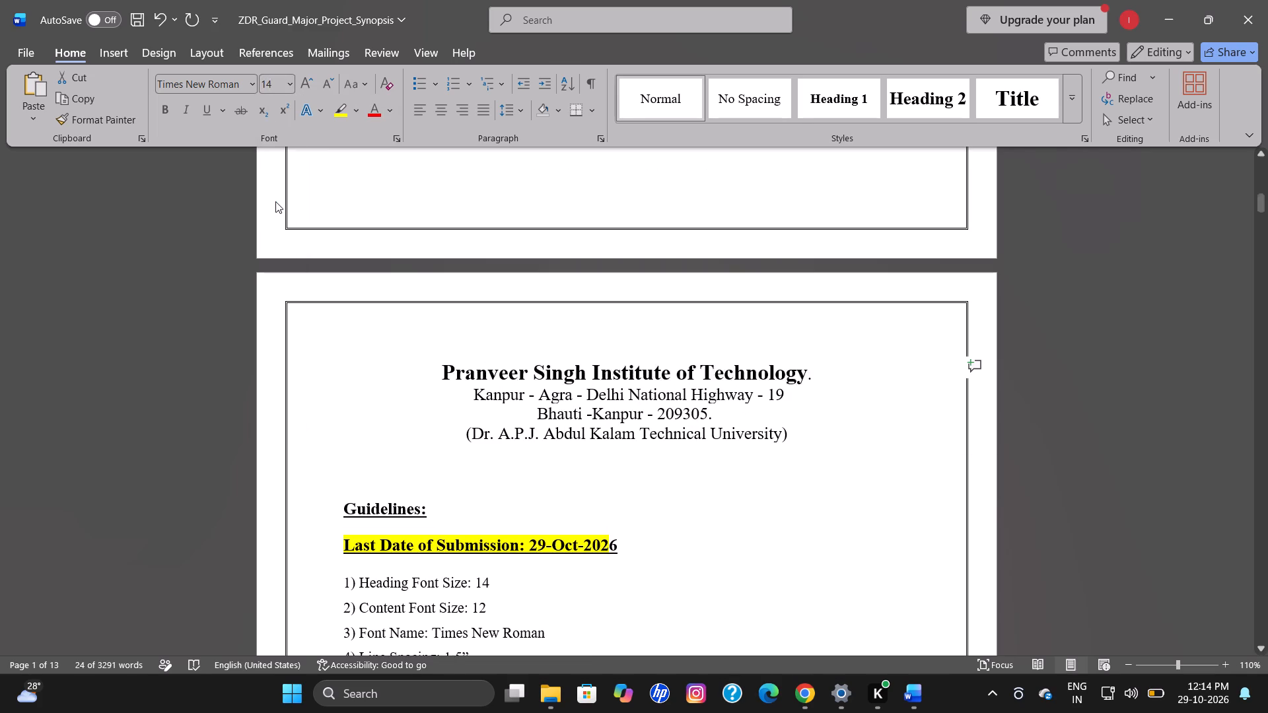
Remove the offset before "SYNOPSIS" on the cover page and centre that line.
{"action": "scroll", "coordinate": [685, 345], "scroll_direction": "up", "scroll_amount": 12}
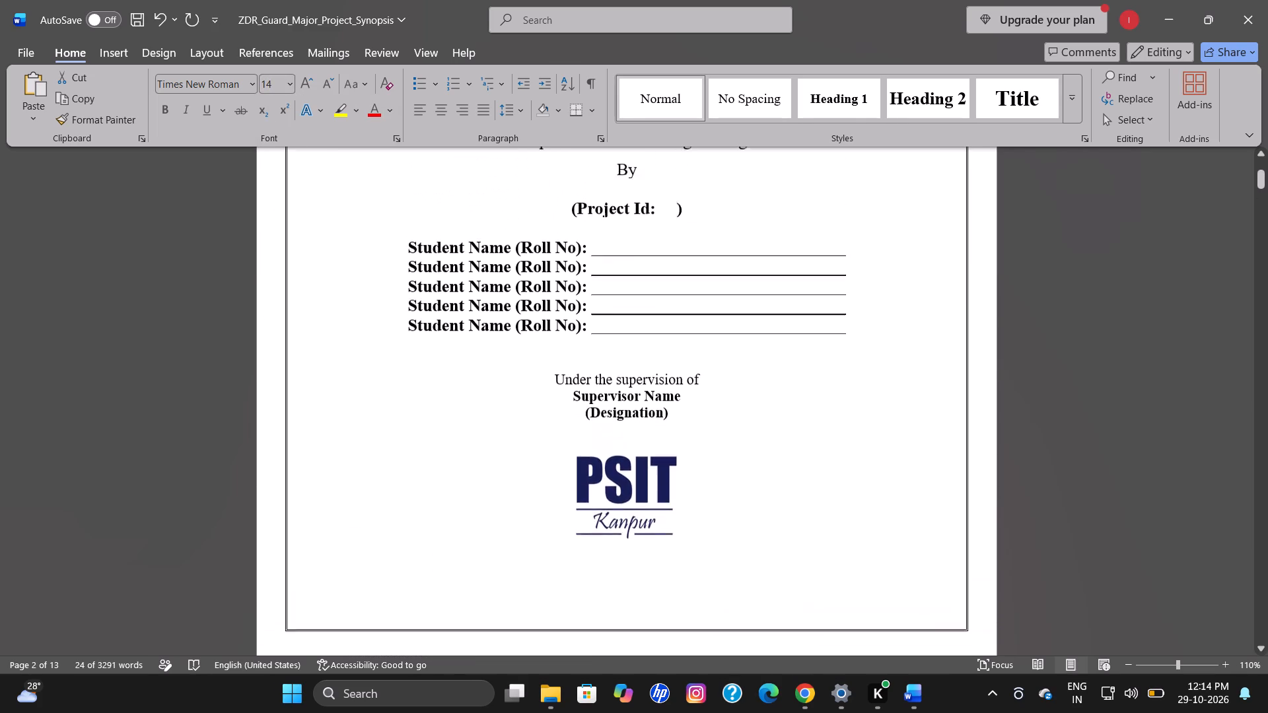
{"action": "scroll", "coordinate": [685, 345], "scroll_direction": "up", "scroll_amount": 19}
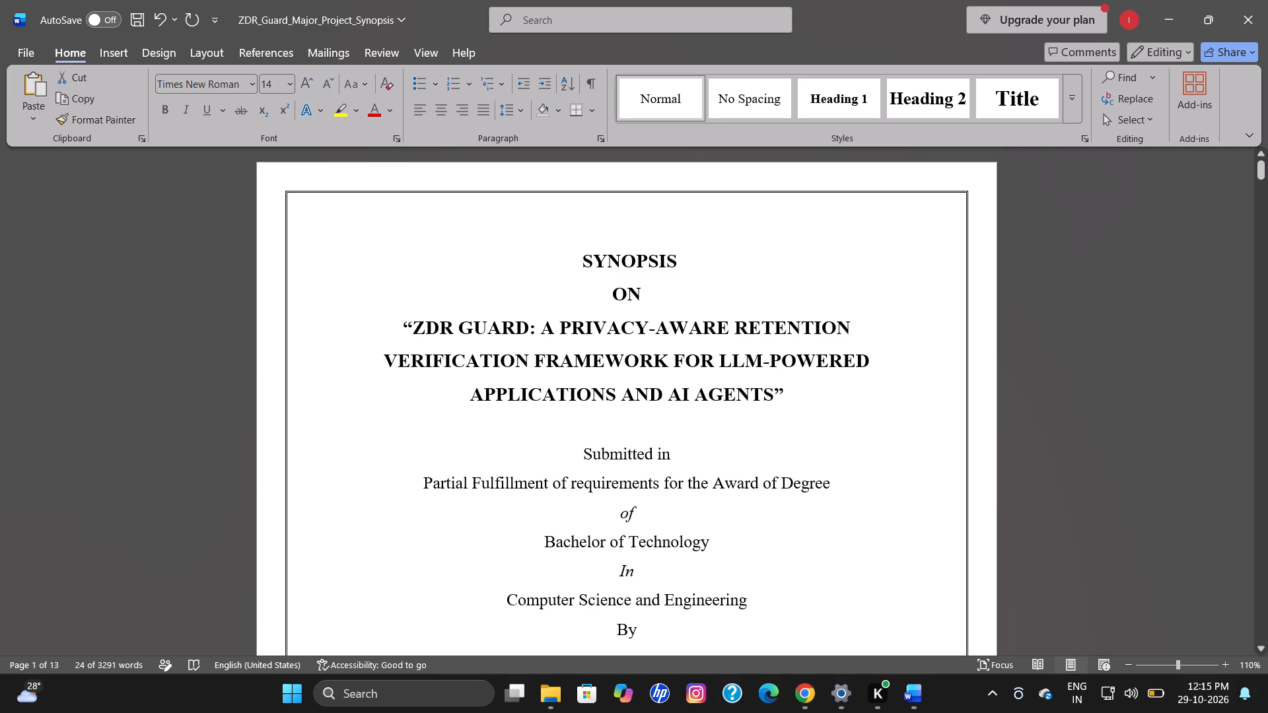
{"action": "left_click", "coordinate": [573, 242]}
{"action": "key", "text": "BackSpace"}
{"action": "key", "text": "BackSpace"}
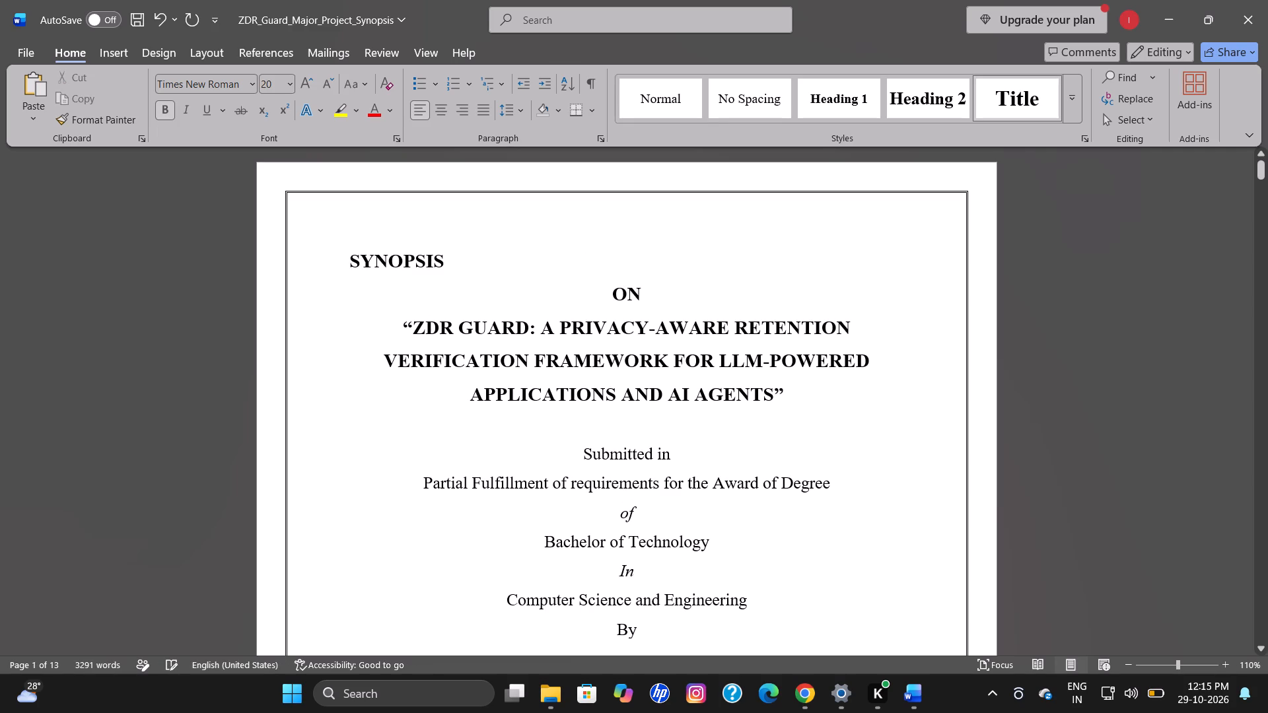
{"action": "left_click", "coordinate": [435, 116]}
{"action": "left_click_drag", "start_coordinate": [561, 259], "coordinate": [576, 265]}
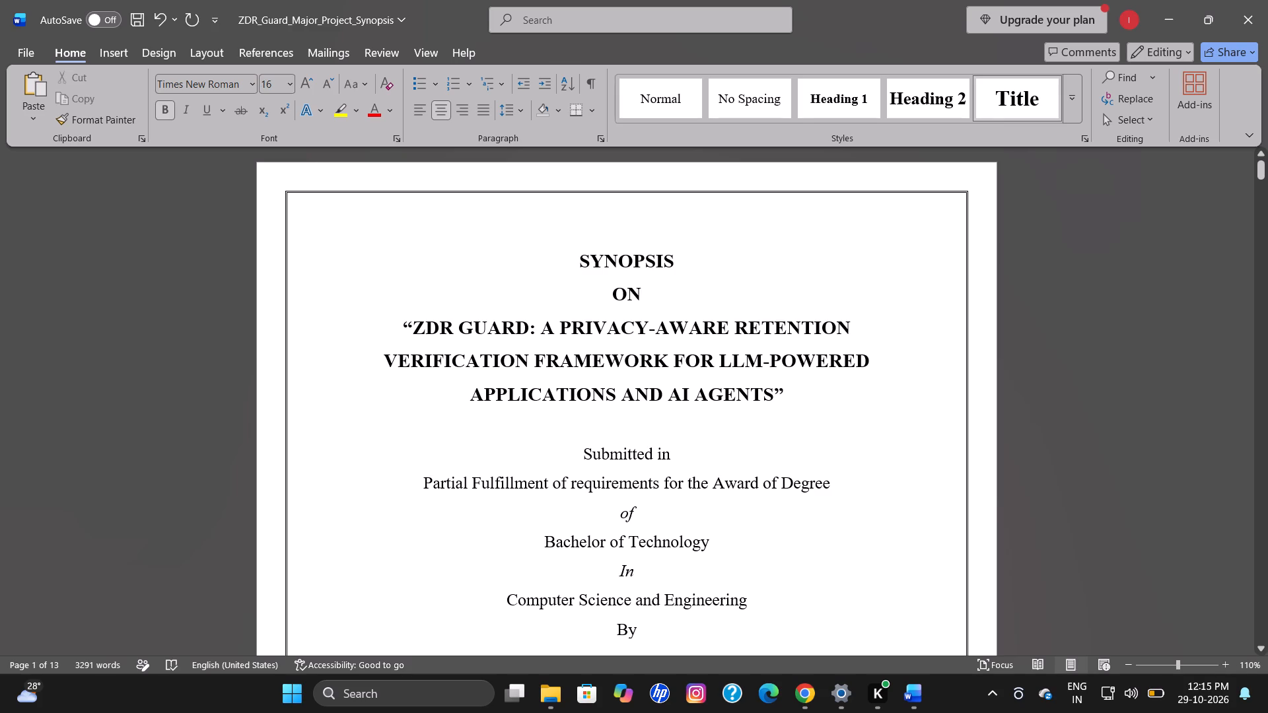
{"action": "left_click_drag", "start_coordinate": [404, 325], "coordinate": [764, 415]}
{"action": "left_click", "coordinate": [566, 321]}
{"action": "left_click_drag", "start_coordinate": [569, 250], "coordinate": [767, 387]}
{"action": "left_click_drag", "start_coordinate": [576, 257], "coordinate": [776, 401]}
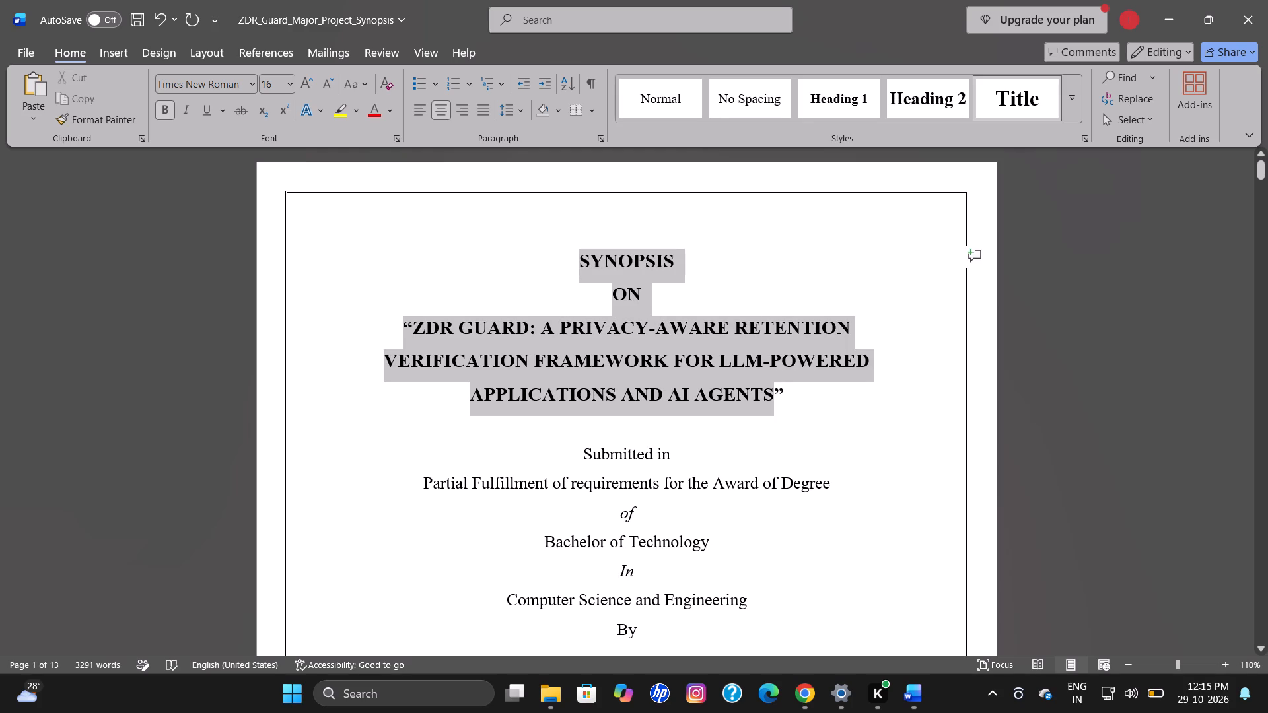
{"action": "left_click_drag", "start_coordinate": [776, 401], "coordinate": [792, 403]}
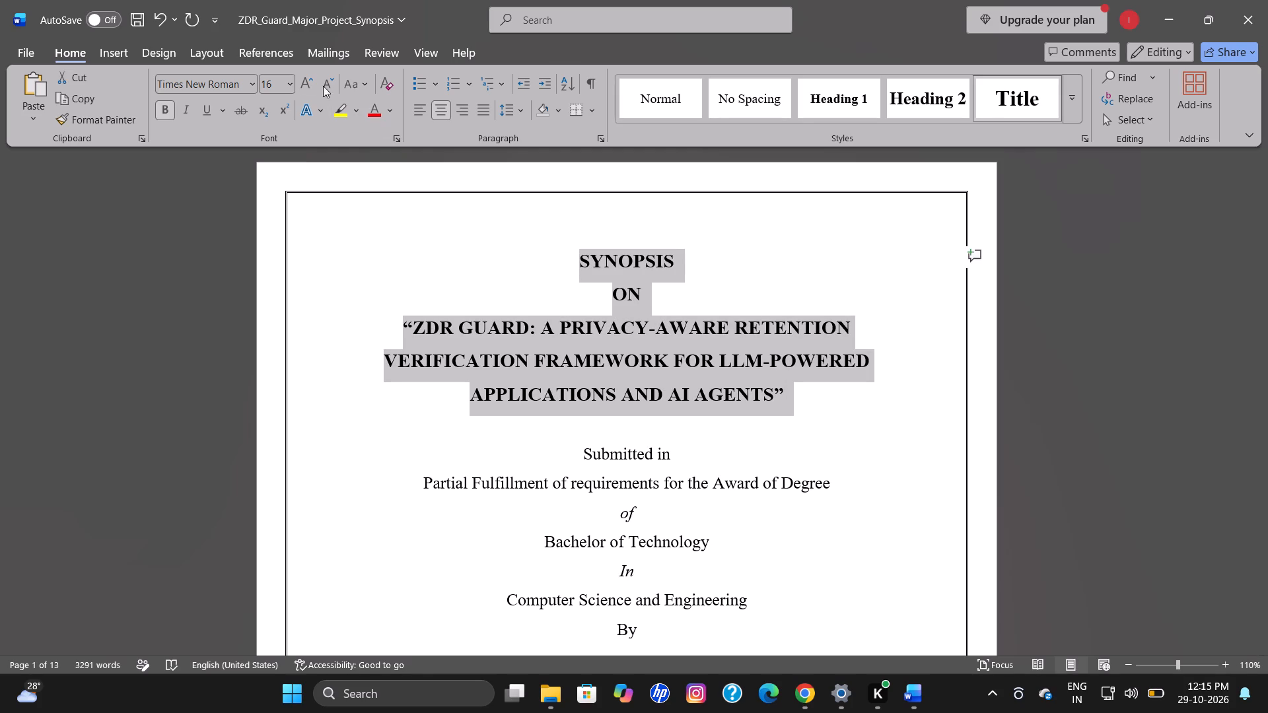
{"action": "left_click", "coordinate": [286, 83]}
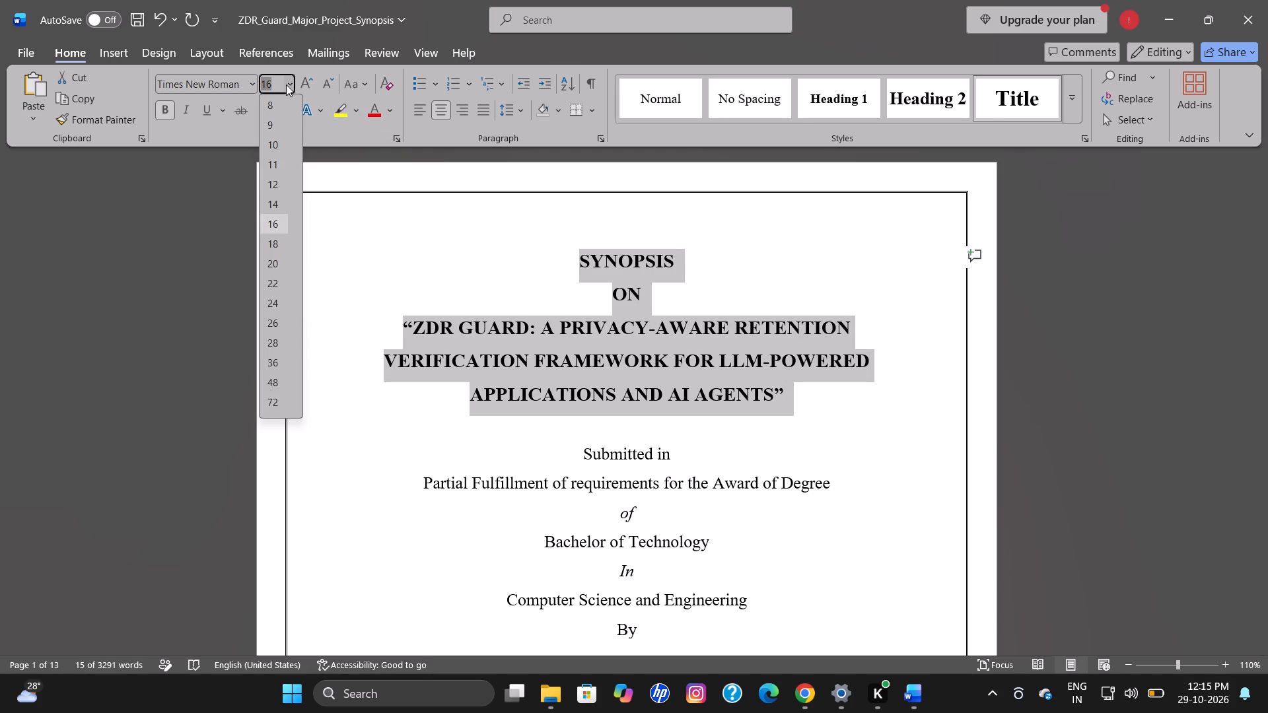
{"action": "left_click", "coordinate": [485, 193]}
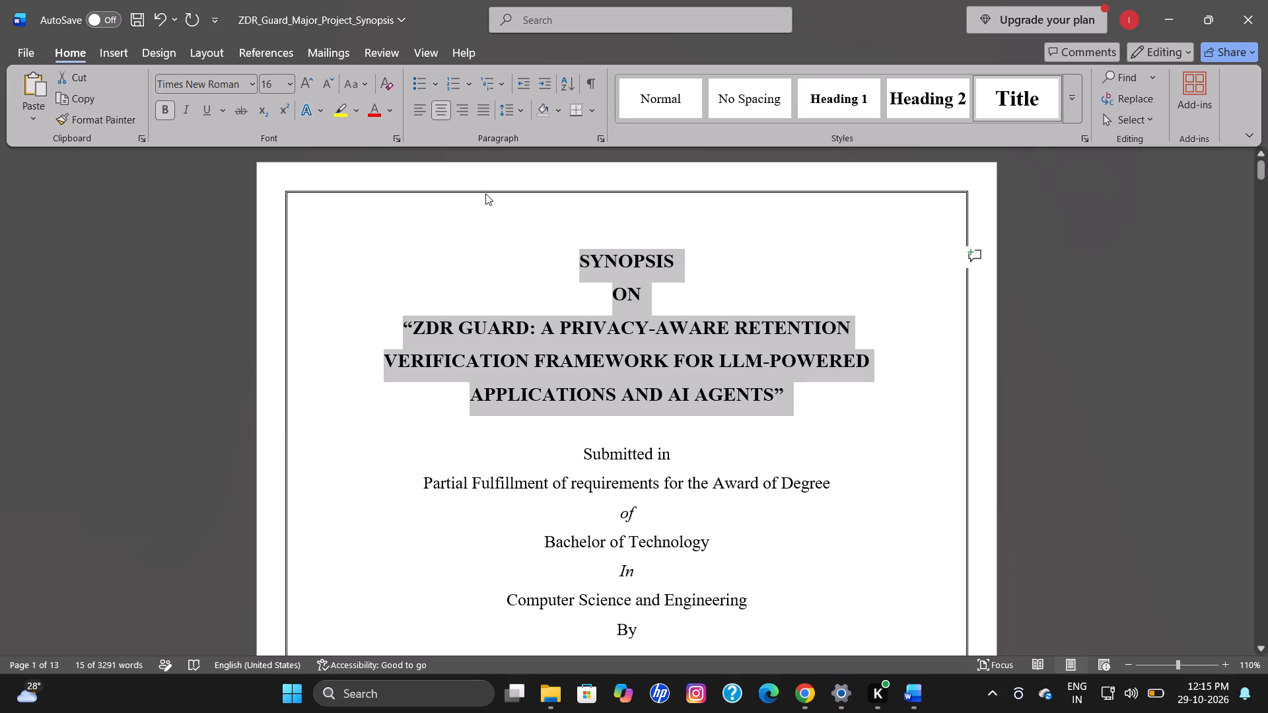
Set the full quoted ZDR Guard title on the cover page to font size 12 and underline it.
{"action": "left_click", "coordinate": [545, 336]}
{"action": "left_click_drag", "start_coordinate": [407, 323], "coordinate": [446, 331]}
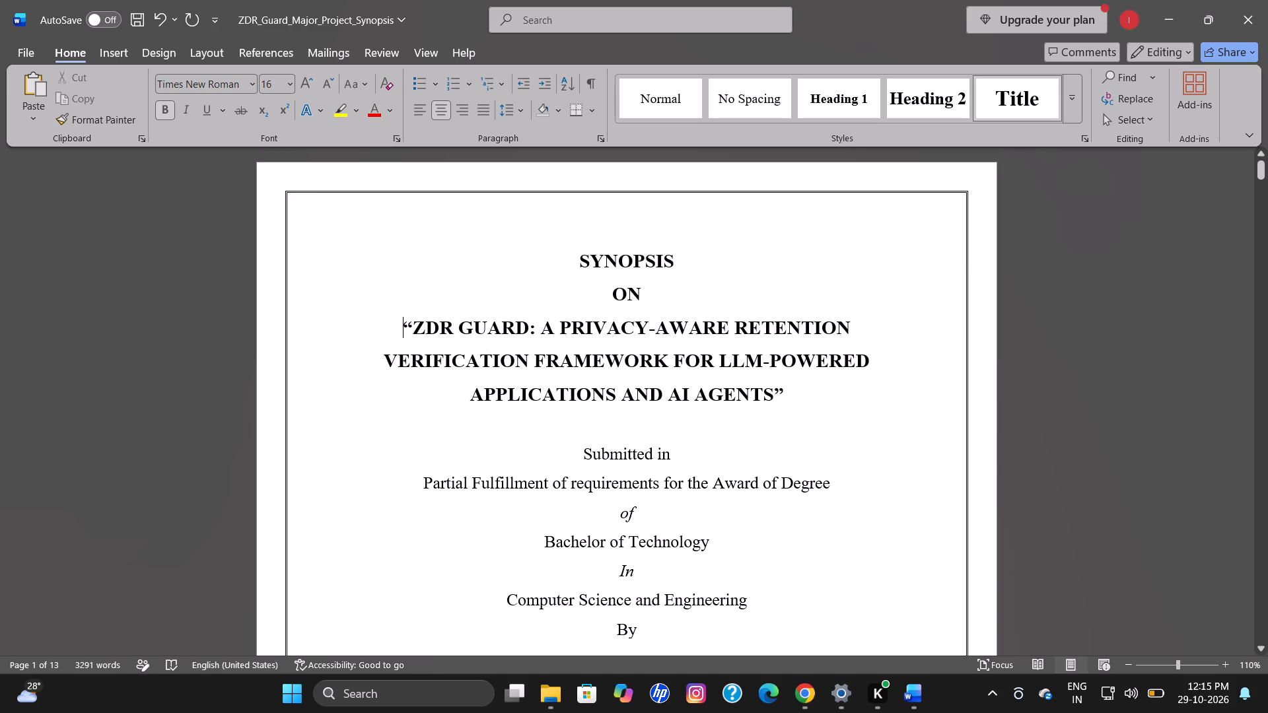
{"action": "left_click_drag", "start_coordinate": [446, 331], "coordinate": [798, 411]}
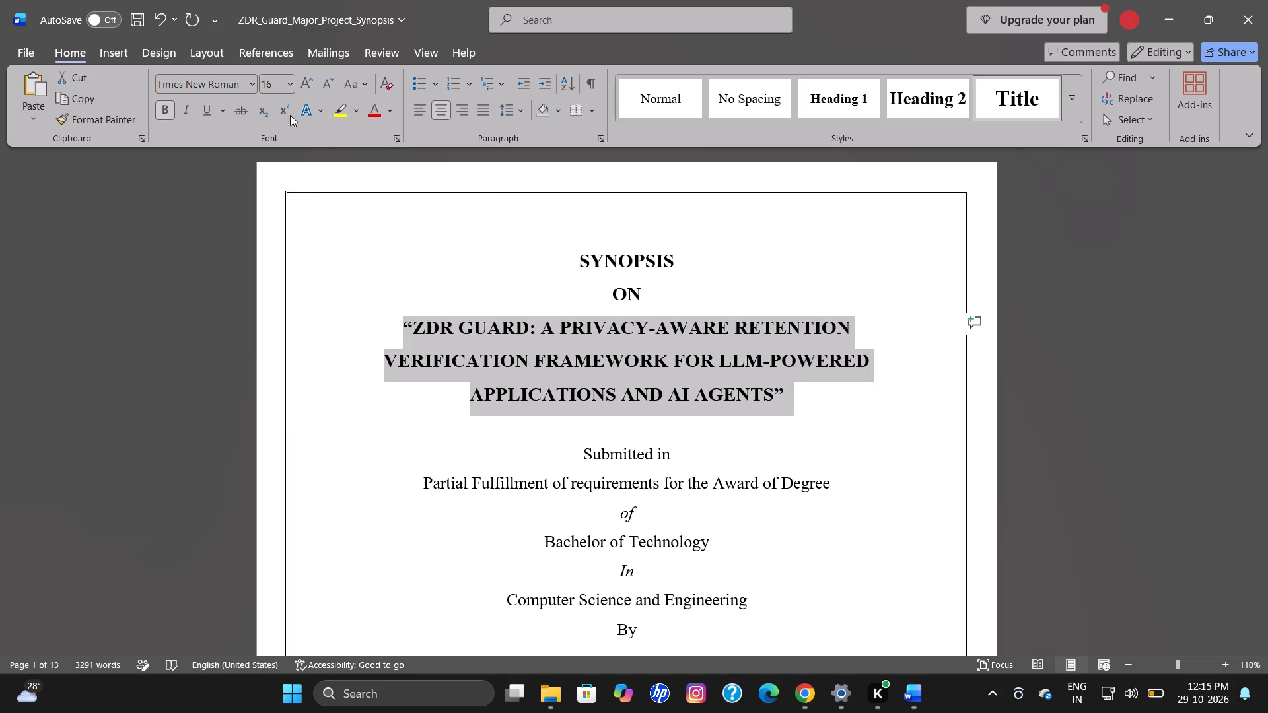
{"action": "left_click", "coordinate": [291, 83]}
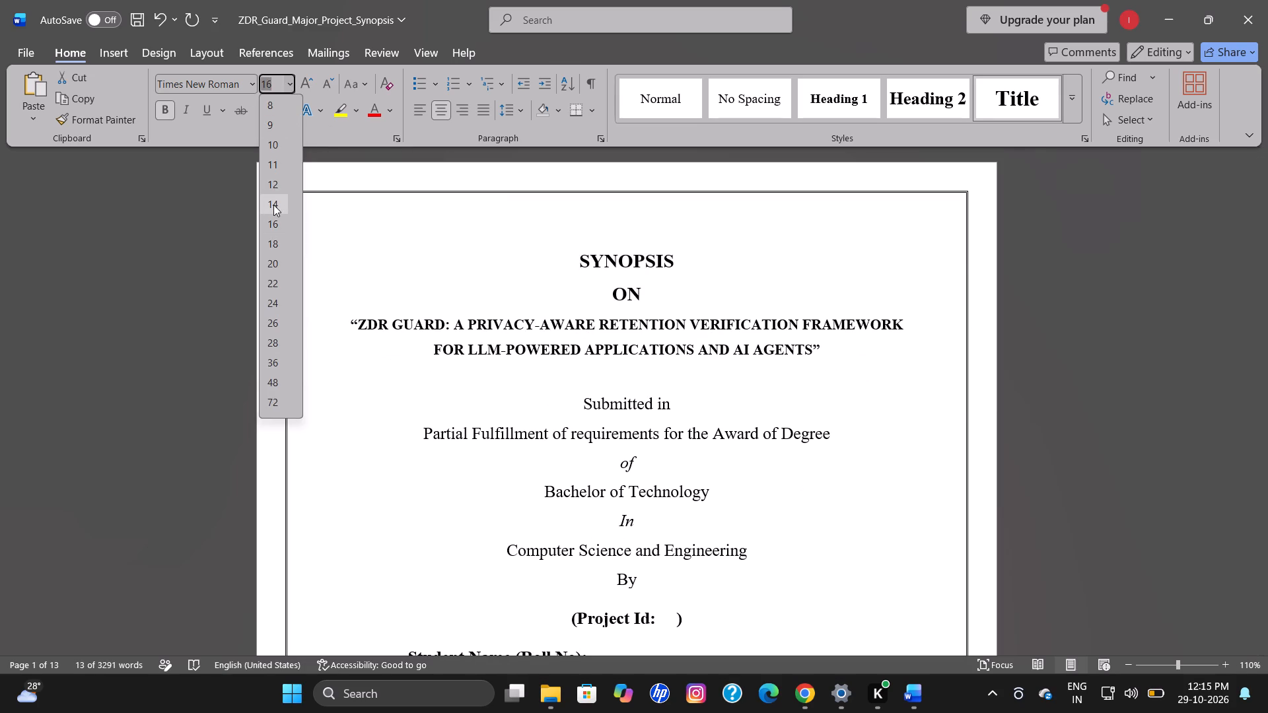
{"action": "left_click", "coordinate": [273, 205]}
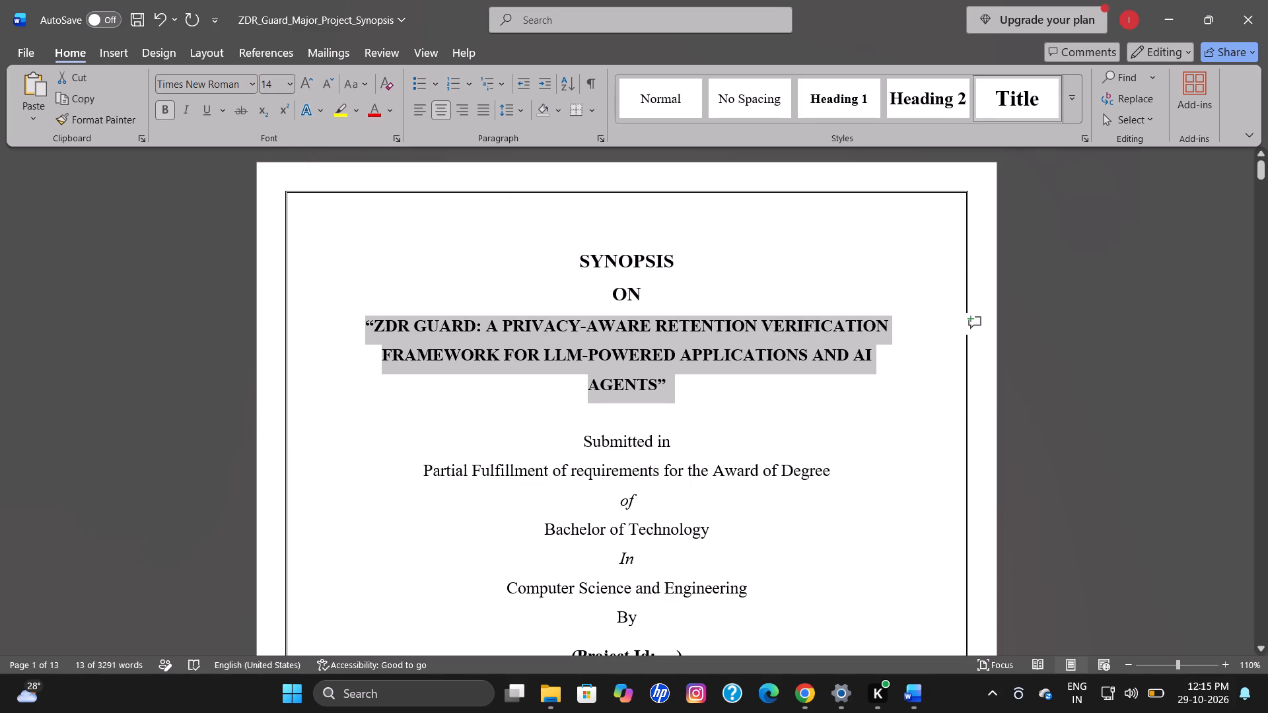
{"action": "left_click", "coordinate": [285, 83]}
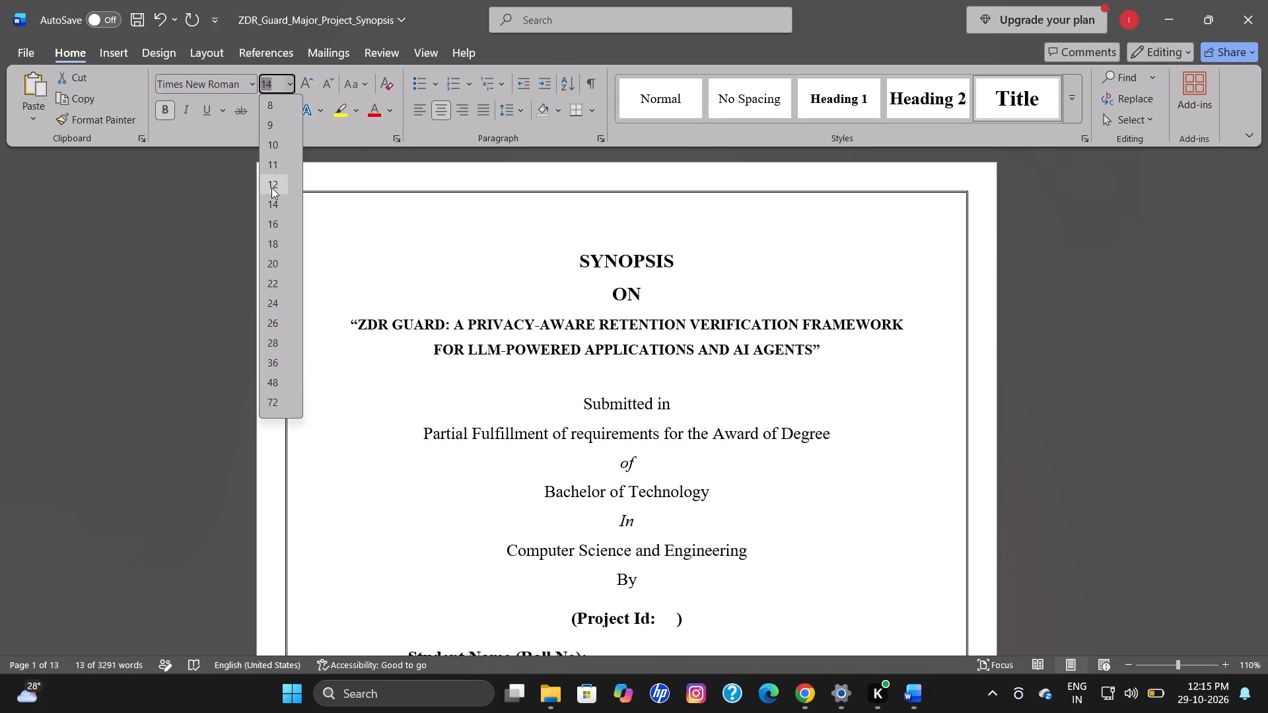
{"action": "left_click", "coordinate": [271, 187]}
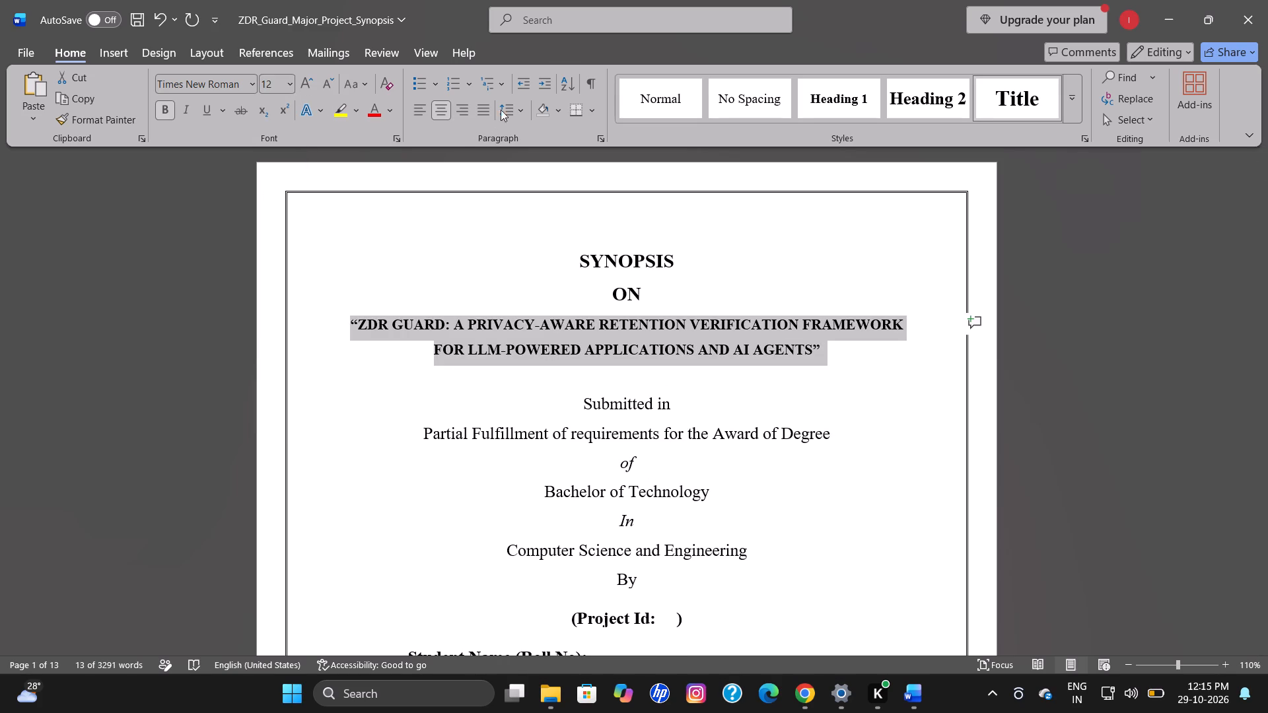
{"action": "left_click", "coordinate": [202, 109]}
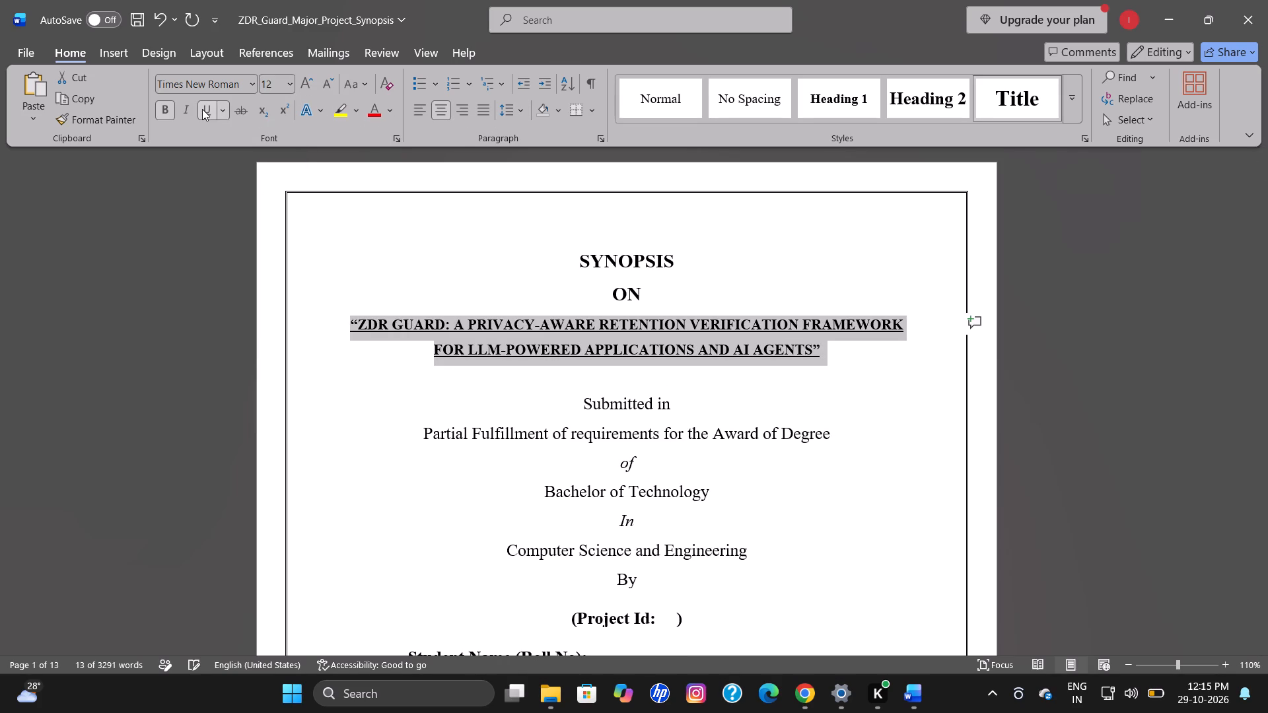
{"action": "left_click", "coordinate": [584, 304]}
Examine the cover page layout from the title down to the institute address and the page break after it.
{"action": "scroll", "coordinate": [584, 304], "scroll_direction": "down", "scroll_amount": 14}
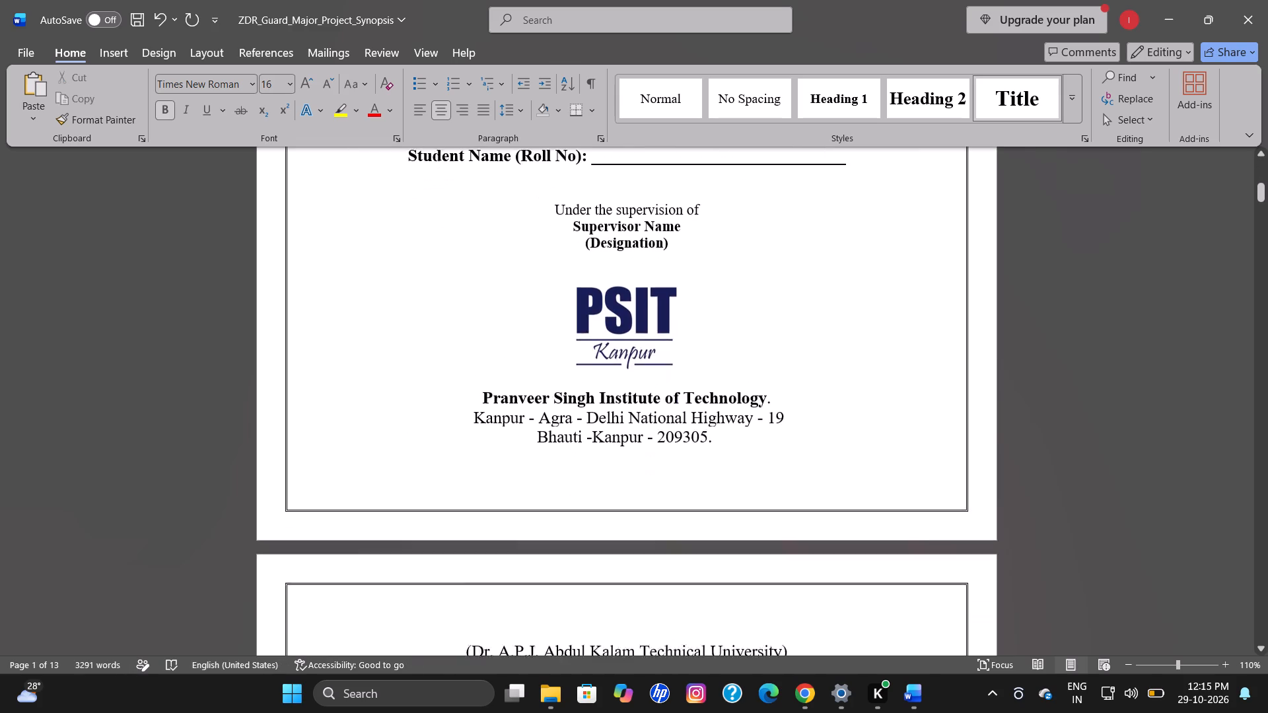
{"action": "scroll", "coordinate": [584, 304], "scroll_direction": "down", "scroll_amount": 2}
{"action": "scroll", "coordinate": [584, 304], "scroll_direction": "up", "scroll_amount": 1}
{"action": "scroll", "coordinate": [584, 304], "scroll_direction": "down", "scroll_amount": 1}
{"action": "scroll", "coordinate": [584, 304], "scroll_direction": "up", "scroll_amount": 13}
{"action": "scroll", "coordinate": [584, 304], "scroll_direction": "down", "scroll_amount": 1}
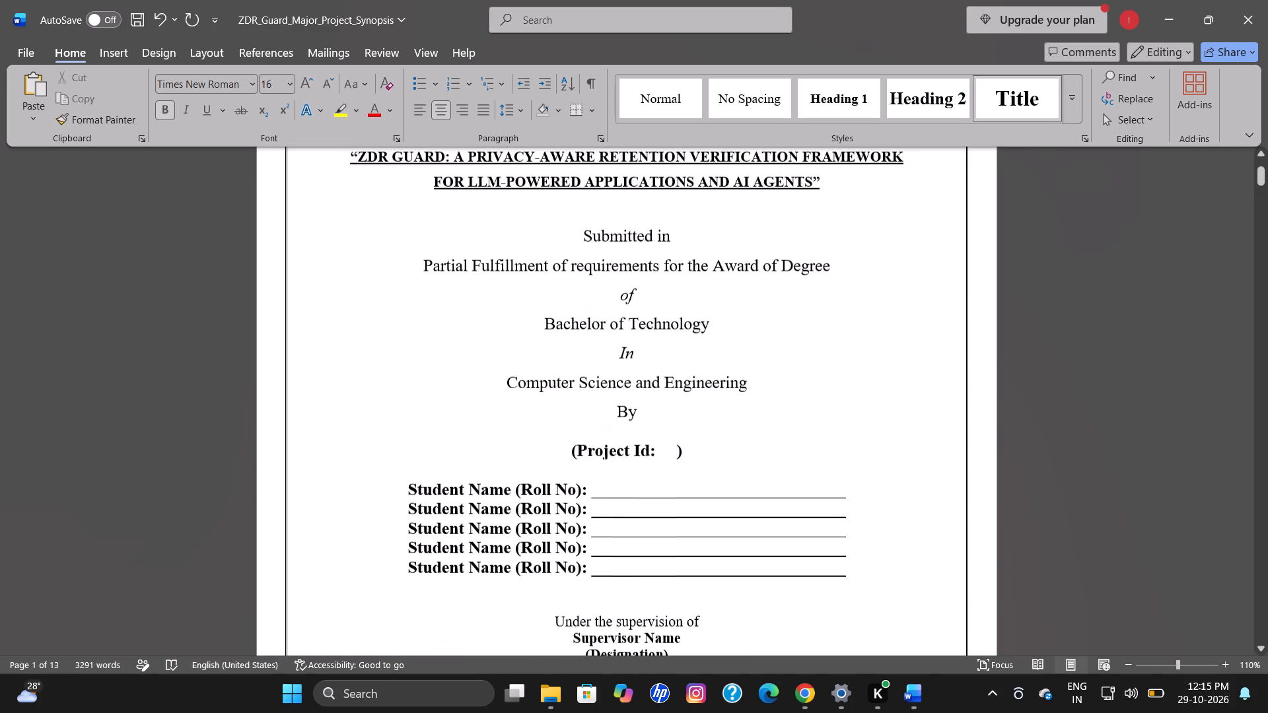
{"action": "scroll", "coordinate": [584, 304], "scroll_direction": "up", "scroll_amount": 3, "text": "ctrl"}
{"action": "scroll", "coordinate": [584, 304], "scroll_direction": "down", "scroll_amount": 1}
{"action": "scroll", "coordinate": [584, 304], "scroll_direction": "up", "scroll_amount": 1}
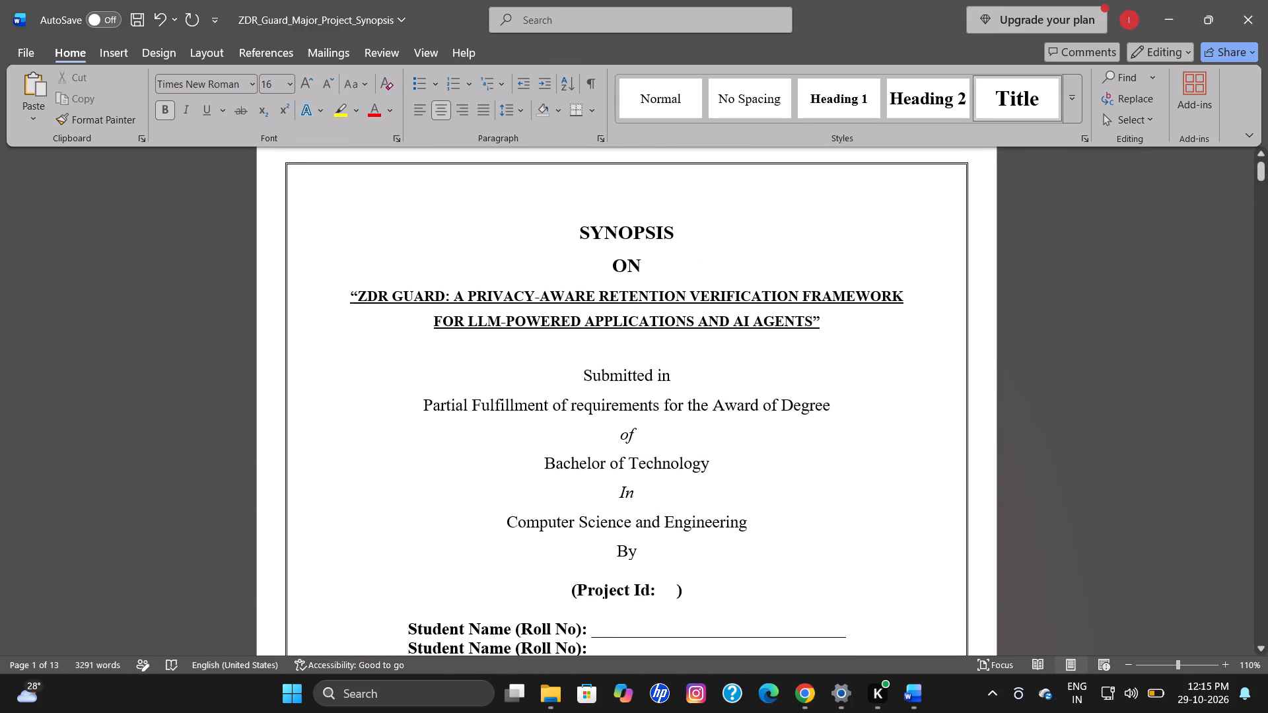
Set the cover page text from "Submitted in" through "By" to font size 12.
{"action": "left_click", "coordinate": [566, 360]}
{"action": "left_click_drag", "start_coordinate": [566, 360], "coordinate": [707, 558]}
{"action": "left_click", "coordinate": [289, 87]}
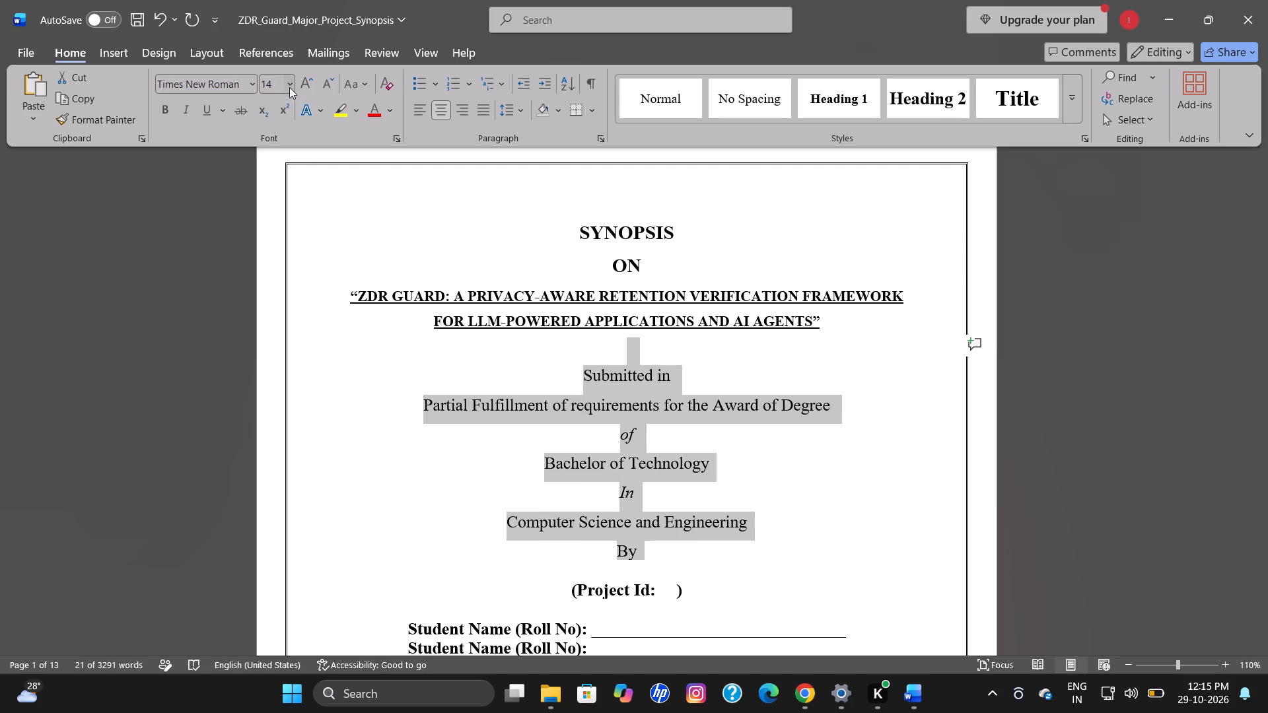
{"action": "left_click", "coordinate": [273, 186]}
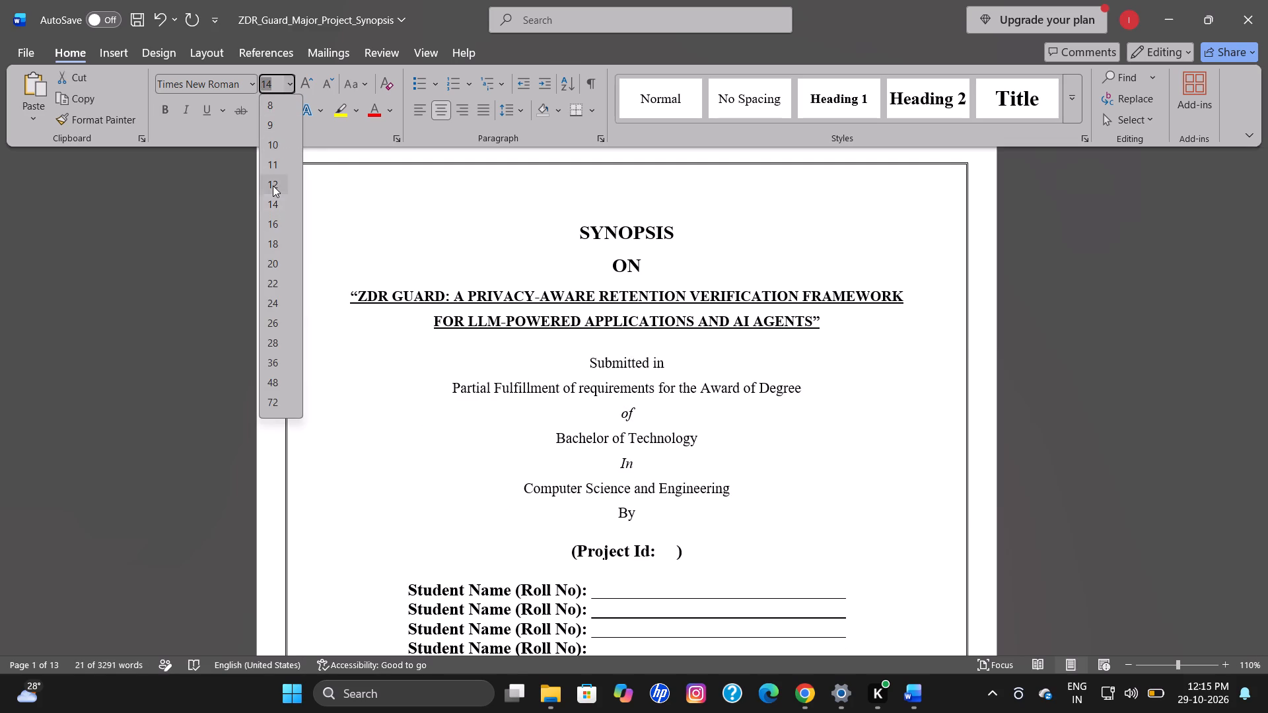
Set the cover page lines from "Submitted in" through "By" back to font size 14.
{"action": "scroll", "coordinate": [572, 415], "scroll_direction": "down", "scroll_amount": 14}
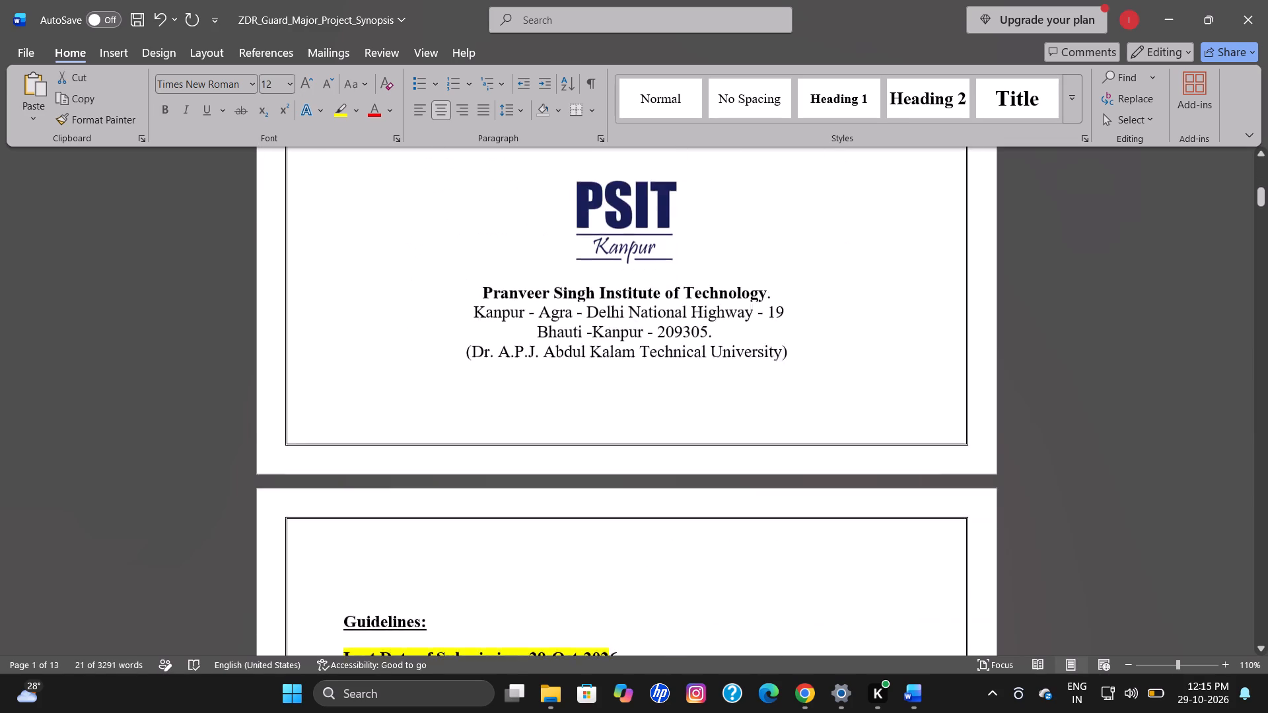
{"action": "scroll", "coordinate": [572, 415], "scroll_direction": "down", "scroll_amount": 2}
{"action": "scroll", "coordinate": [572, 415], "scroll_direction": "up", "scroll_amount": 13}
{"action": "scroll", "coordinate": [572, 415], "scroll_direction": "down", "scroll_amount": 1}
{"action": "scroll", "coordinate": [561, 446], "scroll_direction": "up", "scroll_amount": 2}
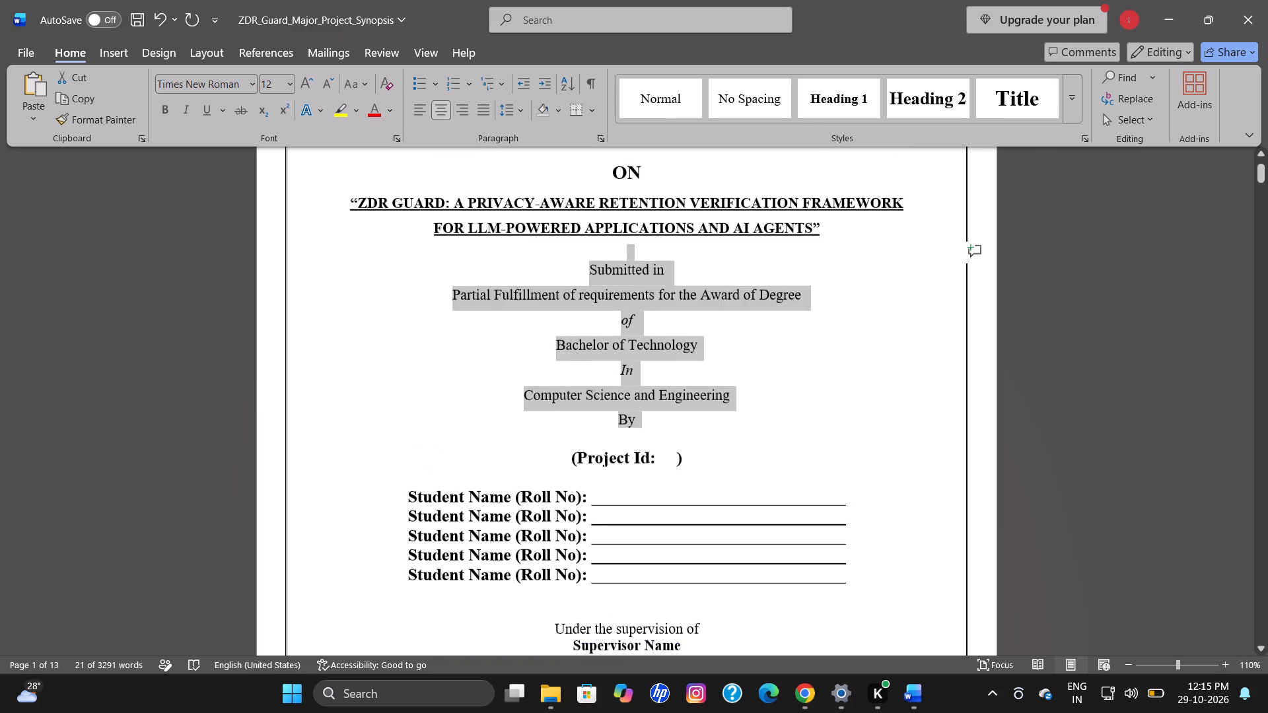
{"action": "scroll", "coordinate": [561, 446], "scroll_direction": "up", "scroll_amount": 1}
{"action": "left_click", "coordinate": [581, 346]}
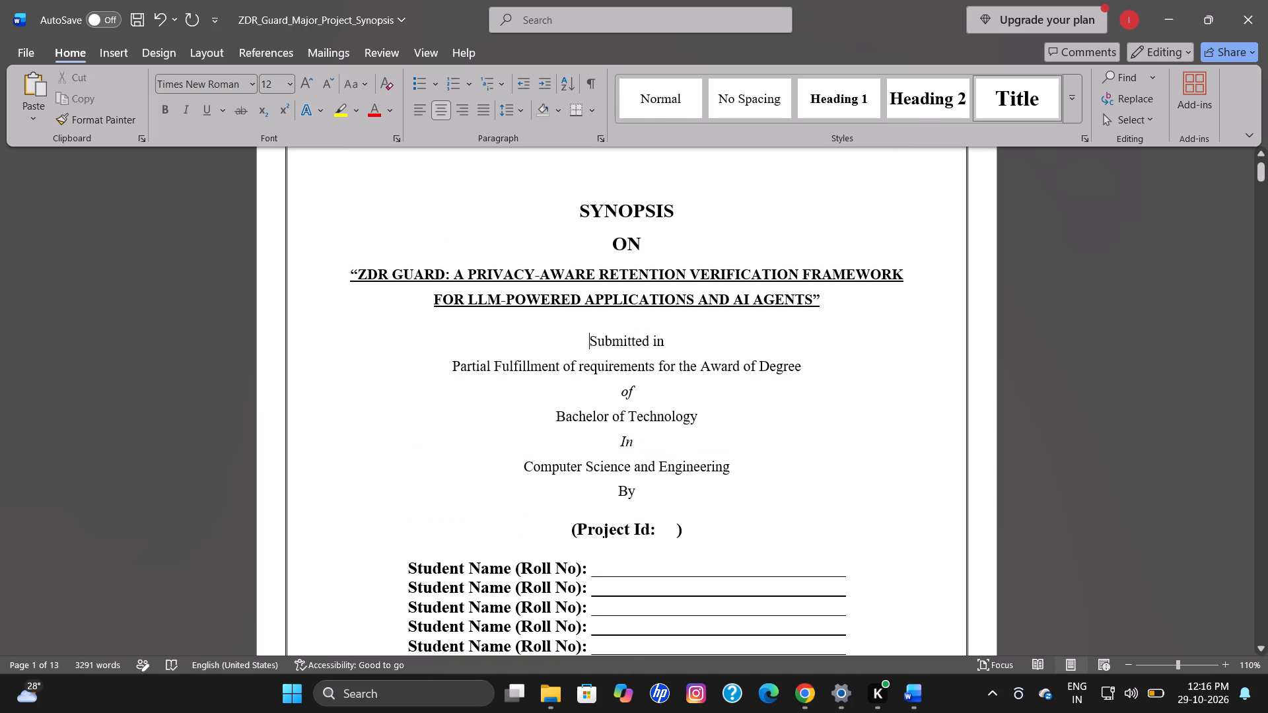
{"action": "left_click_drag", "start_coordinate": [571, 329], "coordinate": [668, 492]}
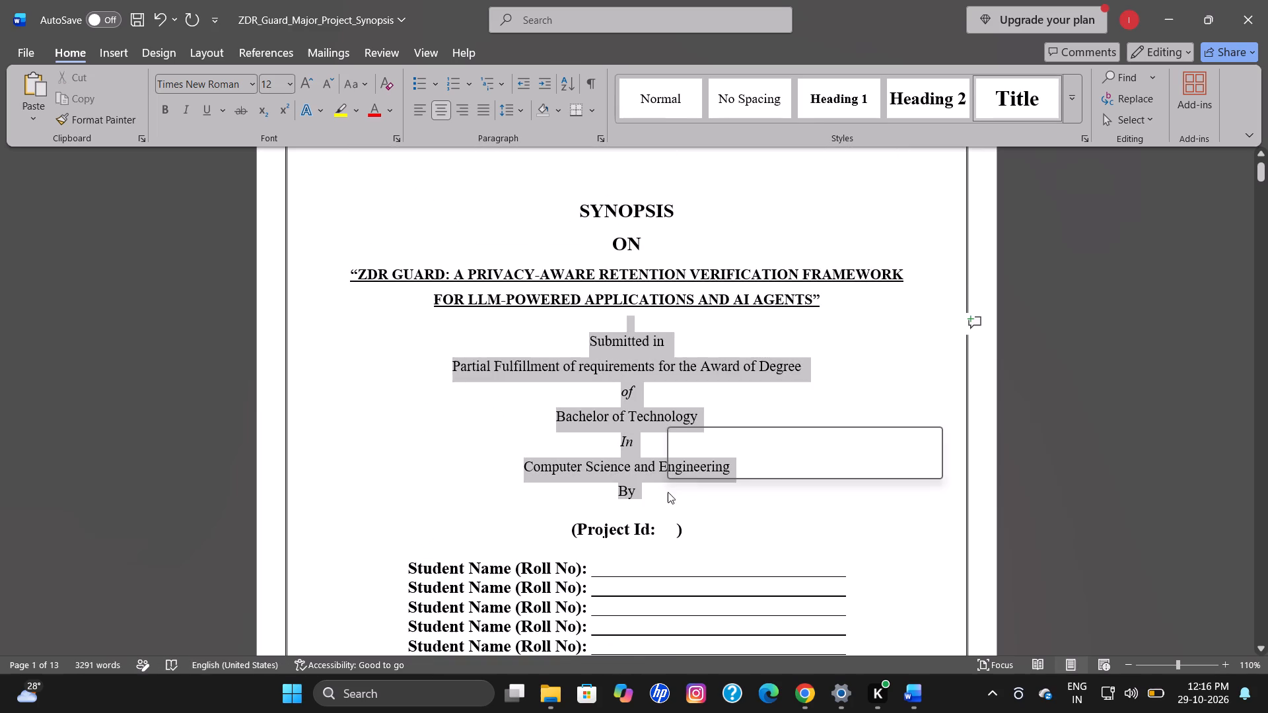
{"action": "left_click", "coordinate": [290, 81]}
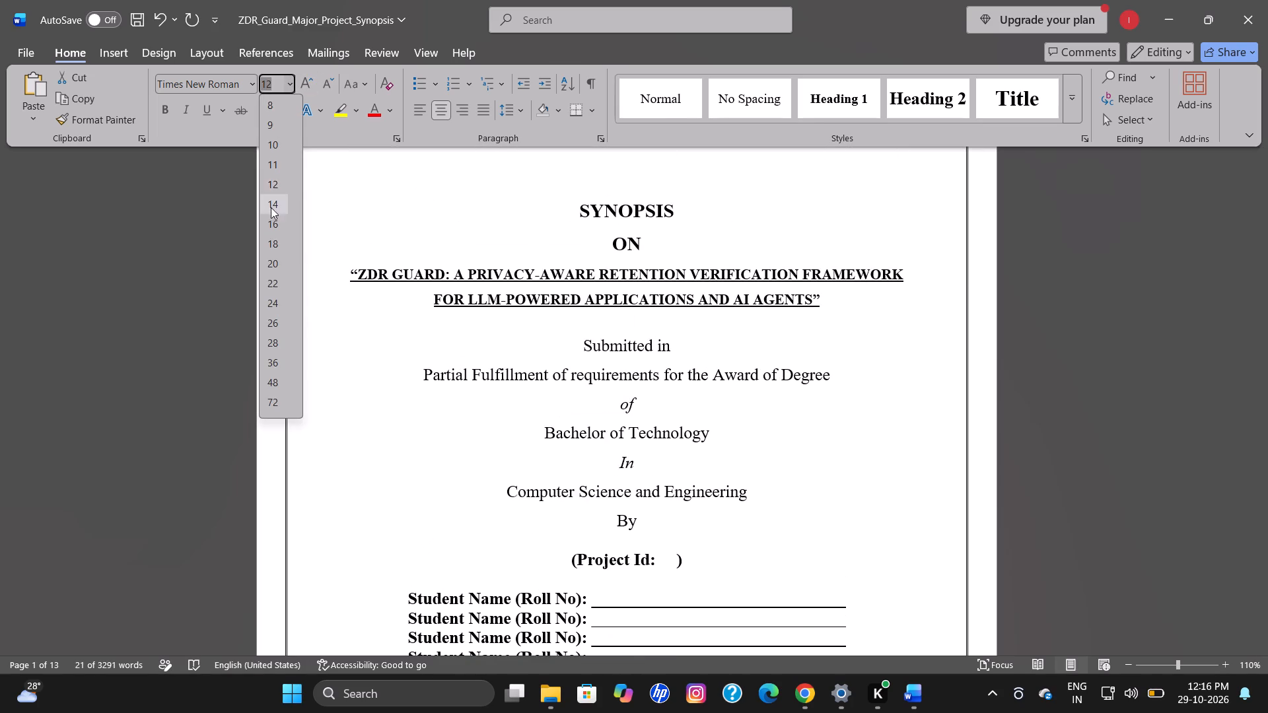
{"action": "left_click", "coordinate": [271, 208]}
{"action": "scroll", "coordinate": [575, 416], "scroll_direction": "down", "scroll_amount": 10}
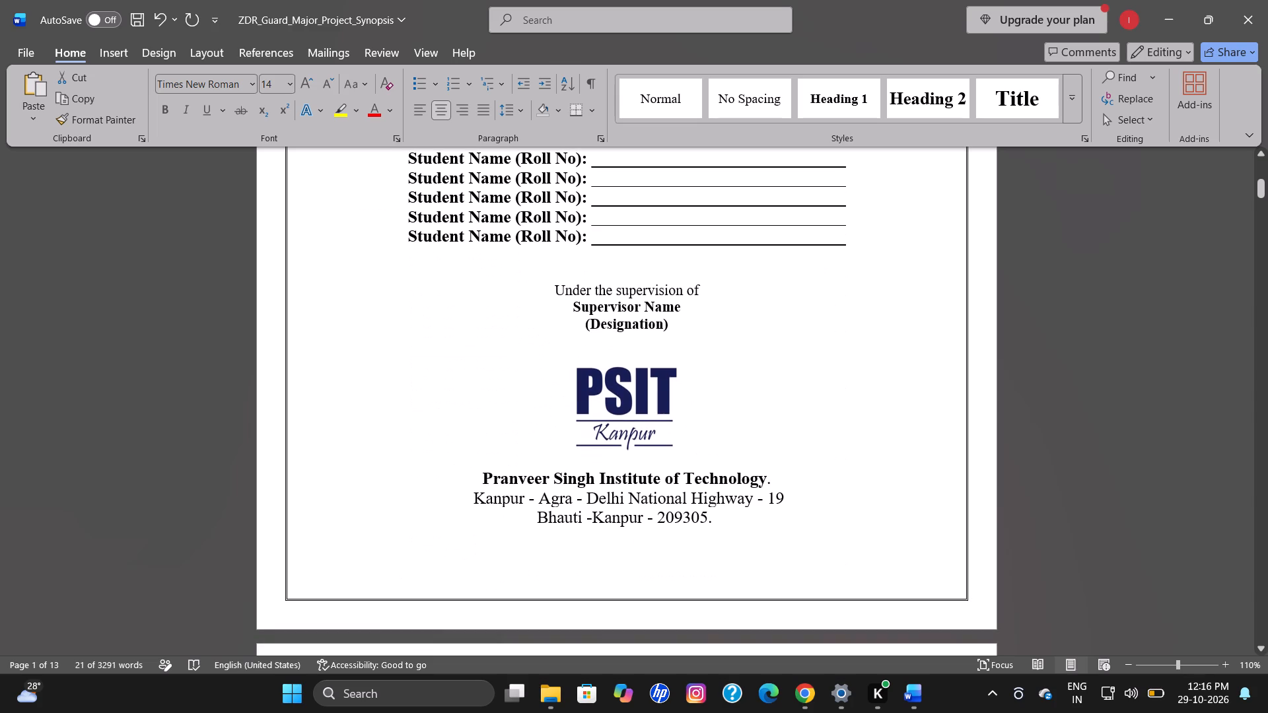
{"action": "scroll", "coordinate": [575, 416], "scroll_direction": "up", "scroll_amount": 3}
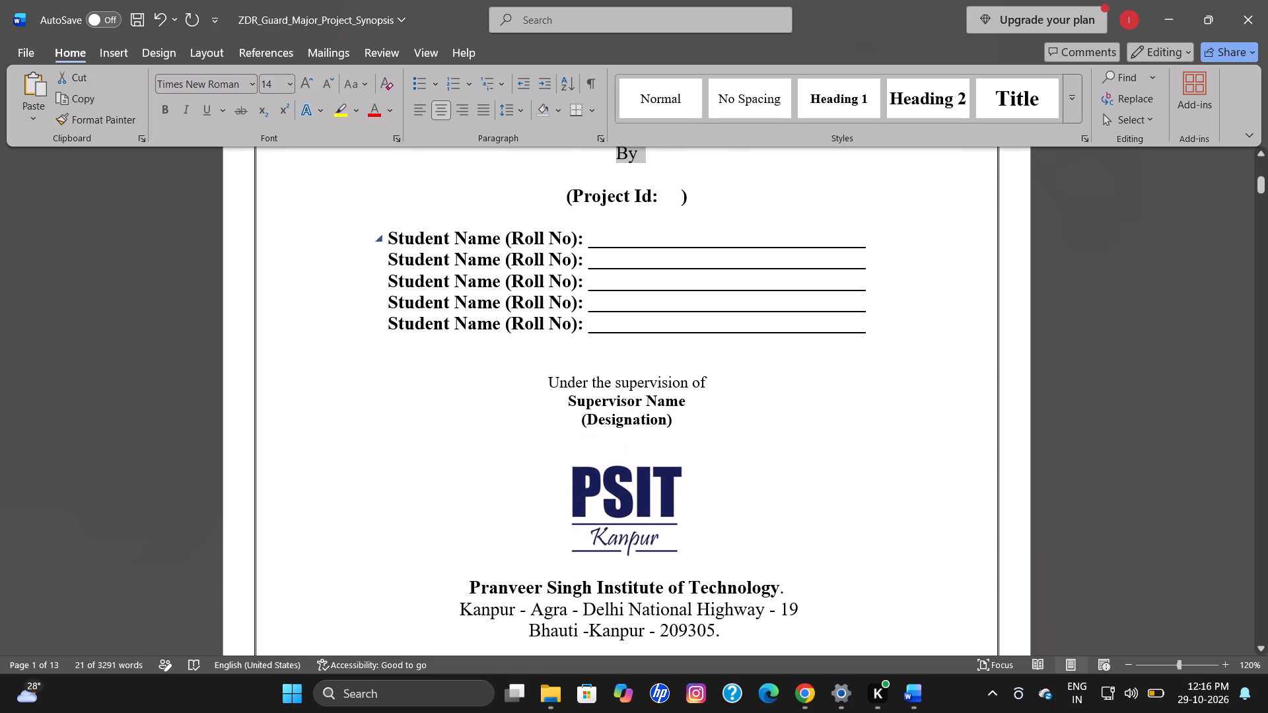
Set the five "Student Name (Roll No)" lines on the cover page to font size 12.
{"action": "left_click_drag", "start_coordinate": [386, 232], "coordinate": [740, 357]}
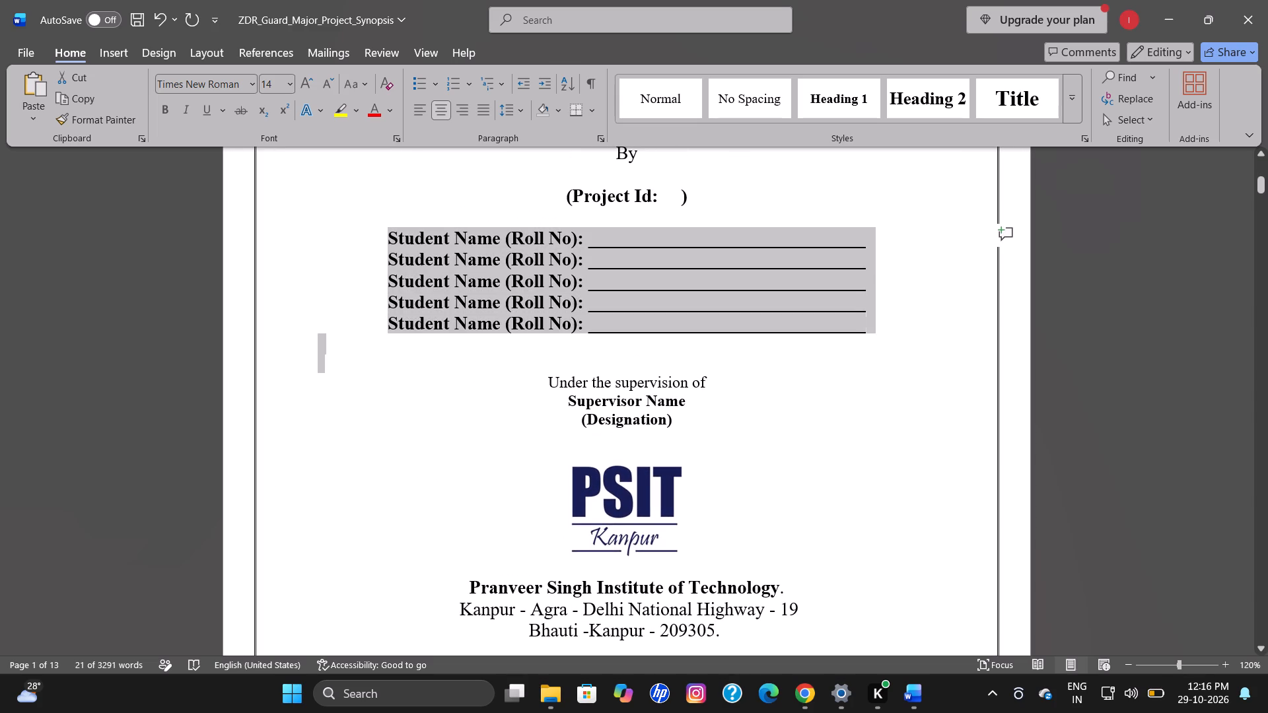
{"action": "left_click_drag", "start_coordinate": [740, 357], "coordinate": [742, 358]}
{"action": "left_click", "coordinate": [287, 82]}
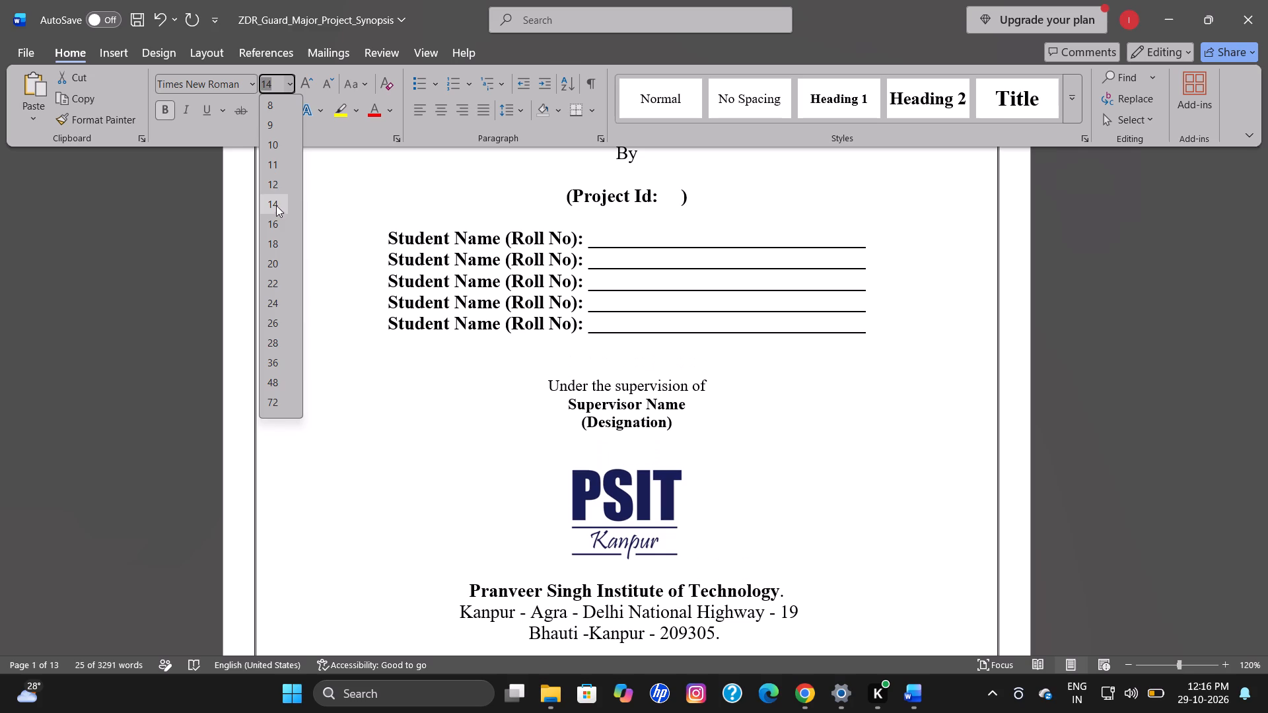
{"action": "left_click", "coordinate": [275, 191]}
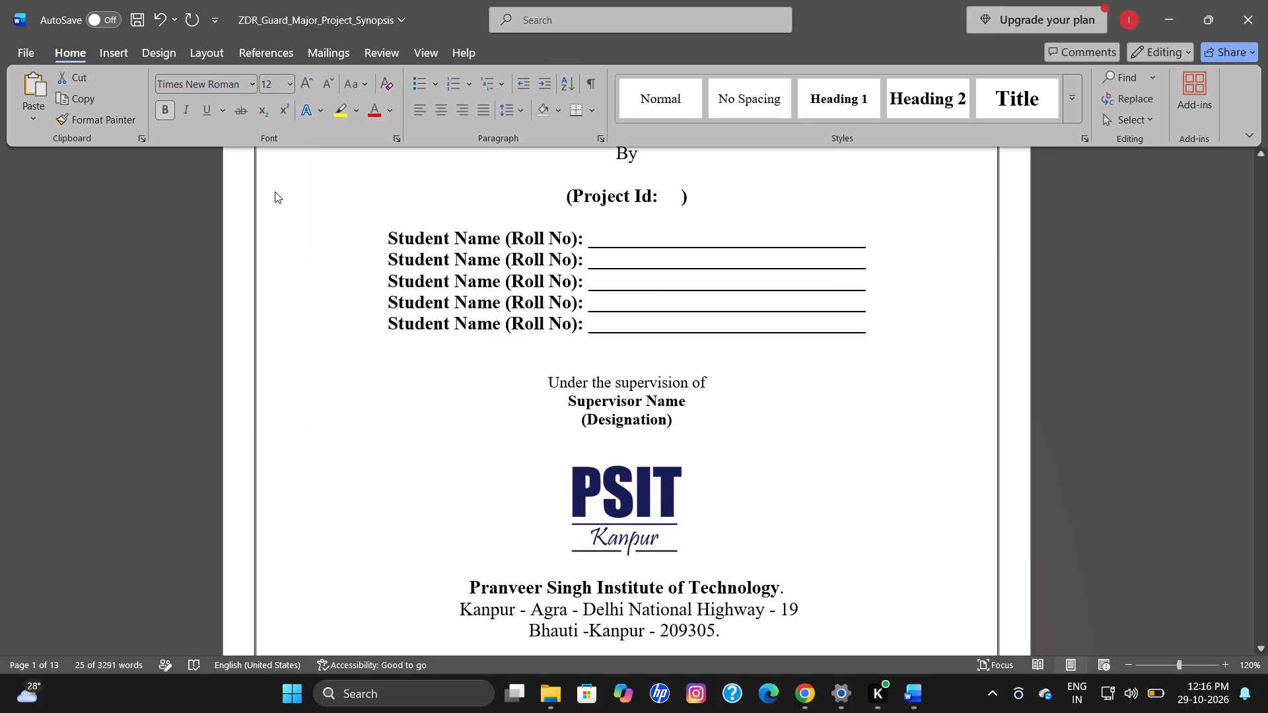
{"action": "scroll", "coordinate": [607, 427], "scroll_direction": "down", "scroll_amount": 8}
{"action": "scroll", "coordinate": [607, 427], "scroll_direction": "up", "scroll_amount": 7}
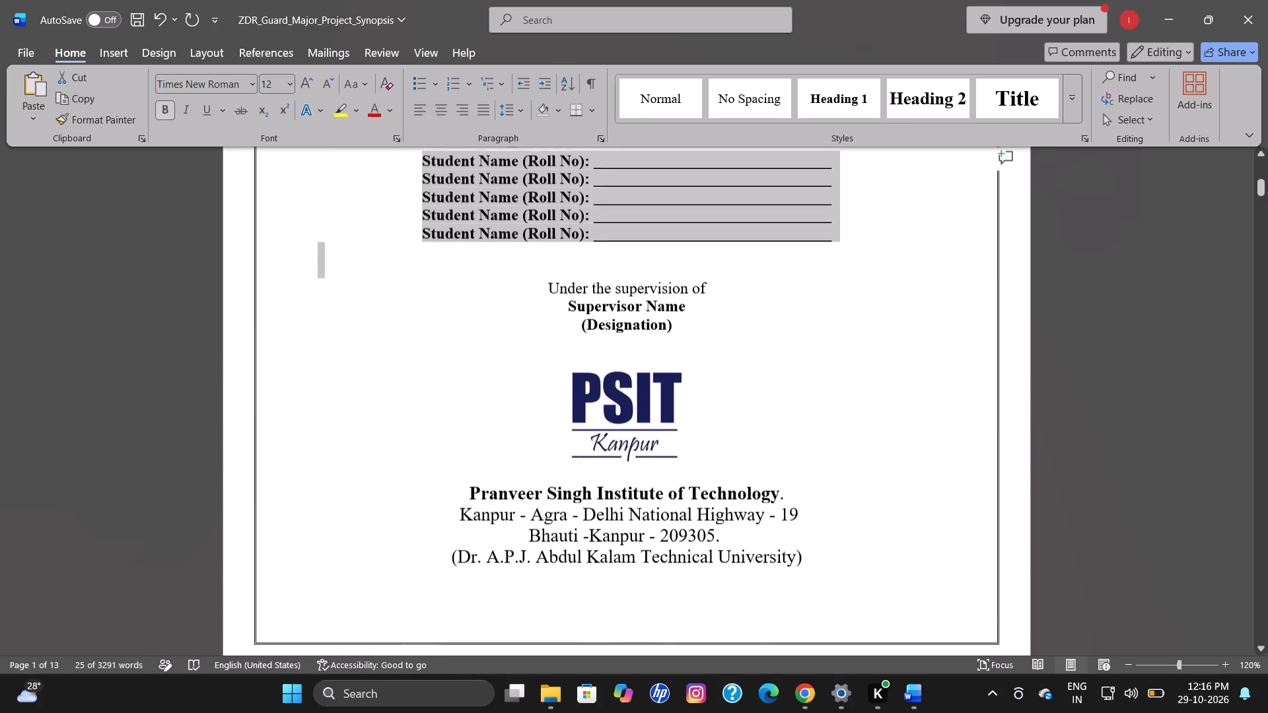
{"action": "scroll", "coordinate": [607, 427], "scroll_direction": "up", "scroll_amount": 14}
{"action": "left_click", "coordinate": [801, 422]}
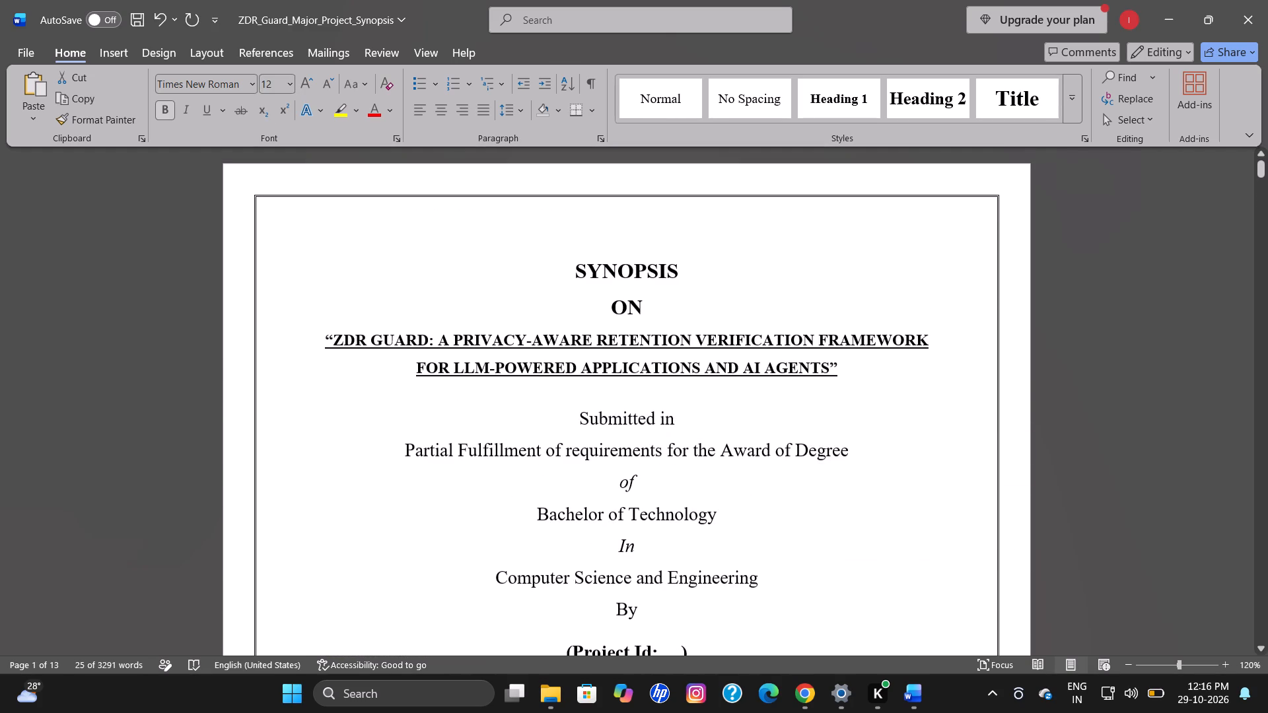
{"action": "scroll", "coordinate": [801, 422], "scroll_direction": "down", "scroll_amount": 7}
{"action": "scroll", "coordinate": [801, 422], "scroll_direction": "up", "scroll_amount": 8}
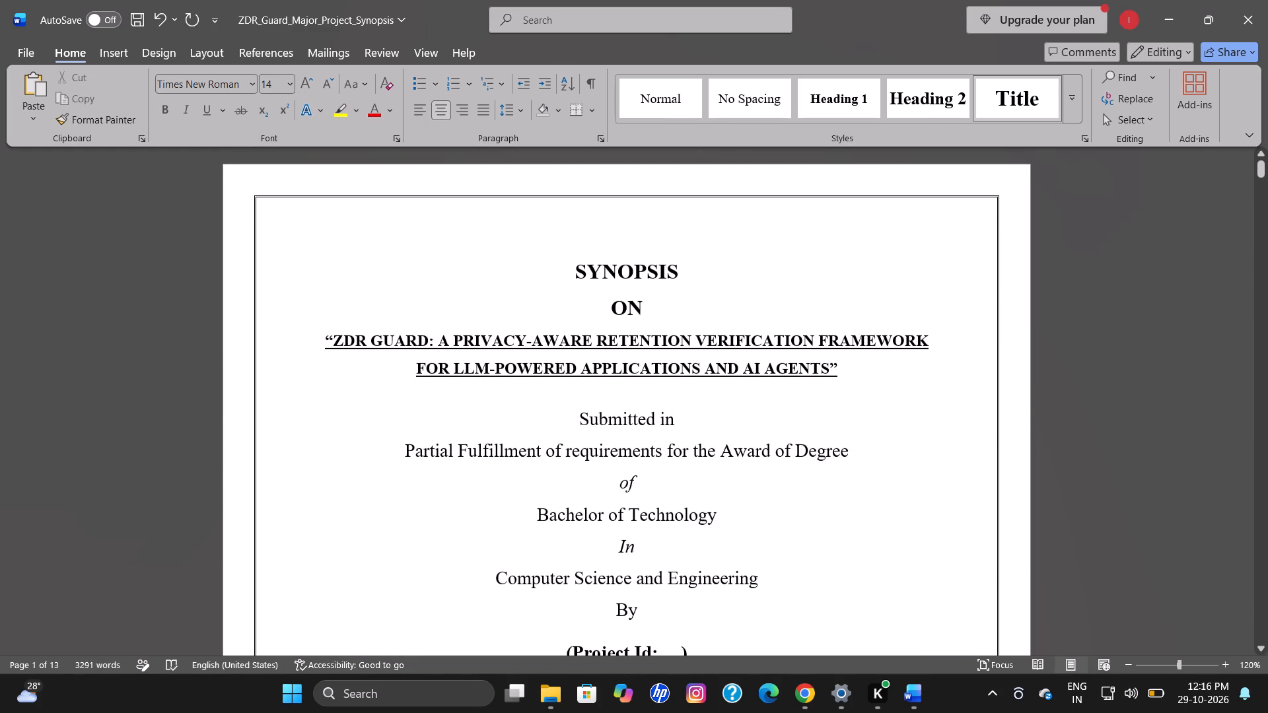
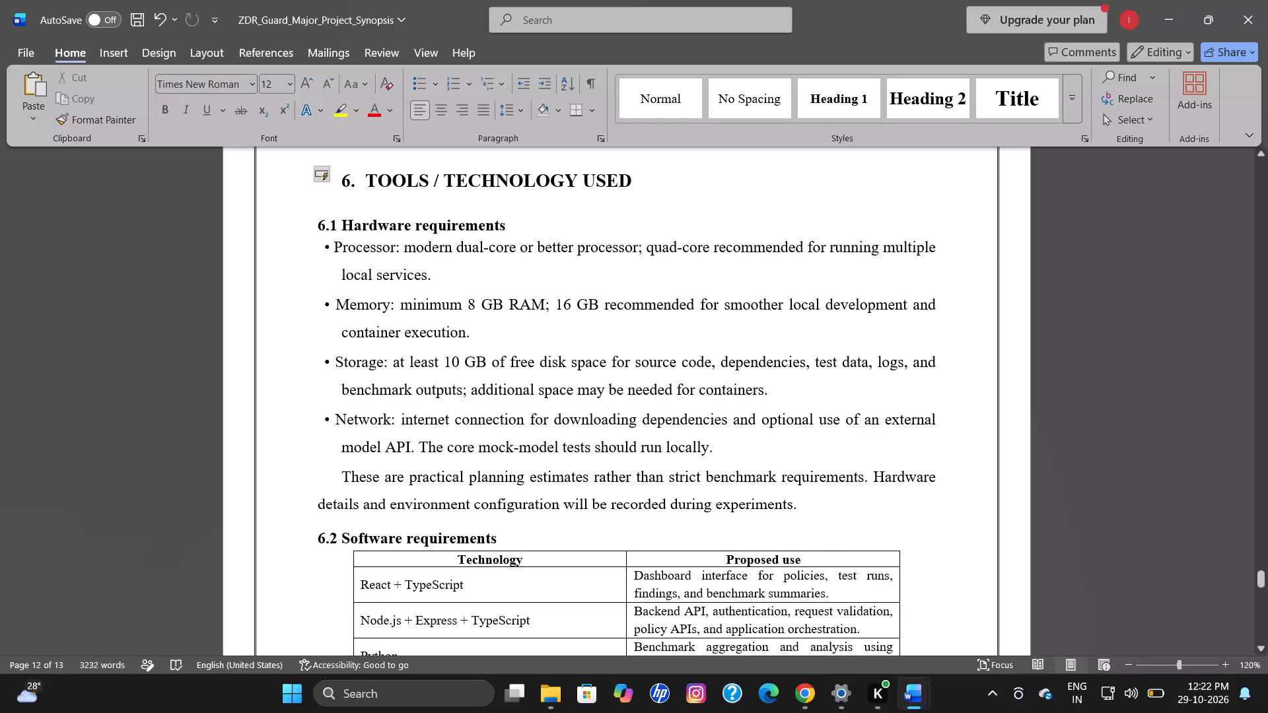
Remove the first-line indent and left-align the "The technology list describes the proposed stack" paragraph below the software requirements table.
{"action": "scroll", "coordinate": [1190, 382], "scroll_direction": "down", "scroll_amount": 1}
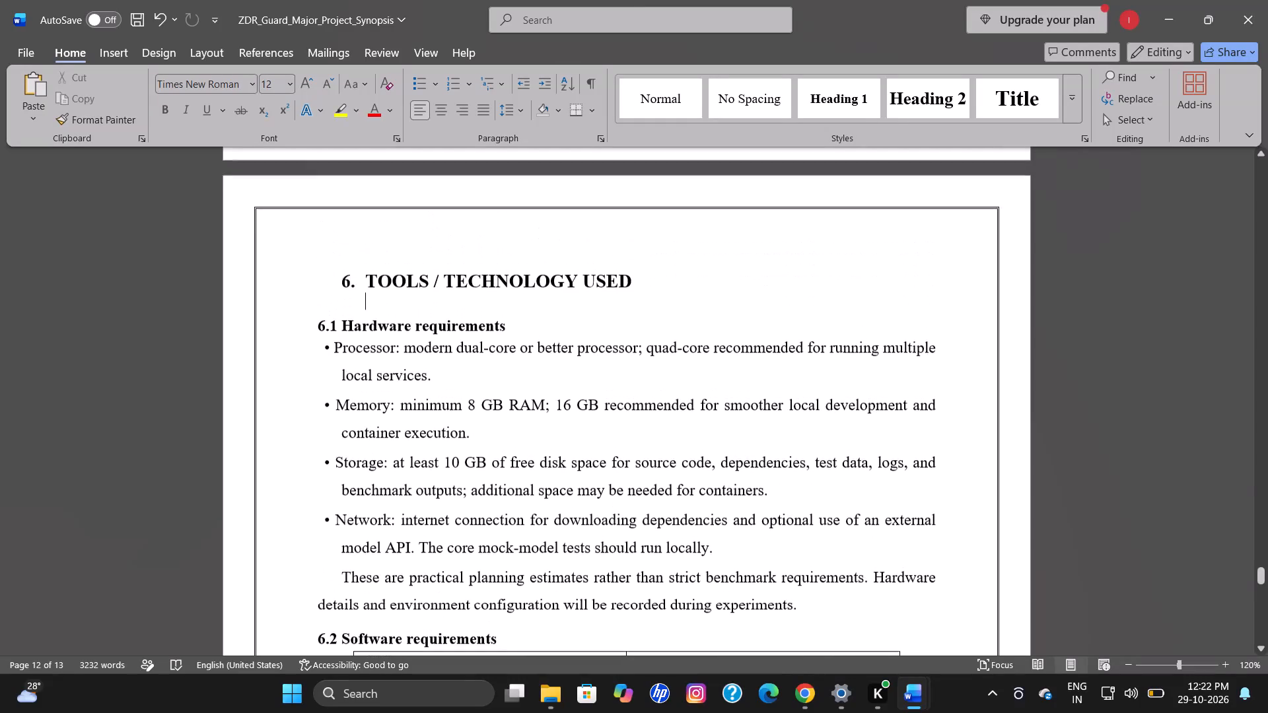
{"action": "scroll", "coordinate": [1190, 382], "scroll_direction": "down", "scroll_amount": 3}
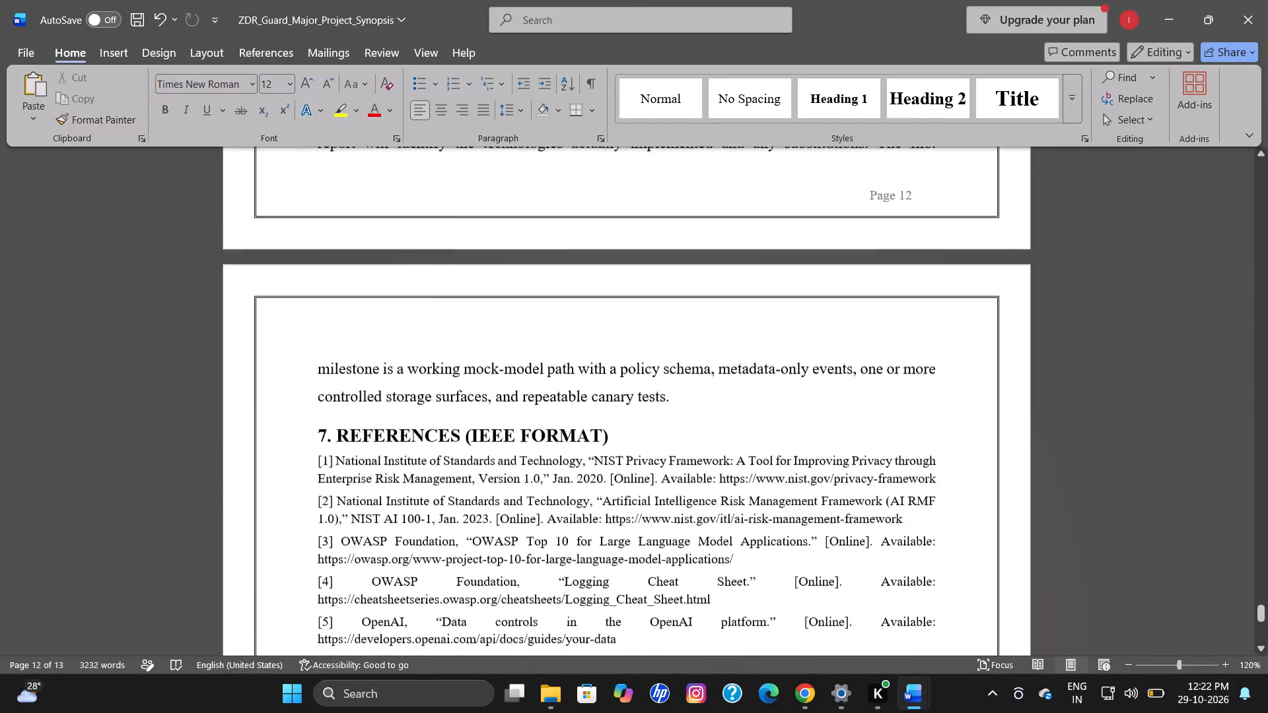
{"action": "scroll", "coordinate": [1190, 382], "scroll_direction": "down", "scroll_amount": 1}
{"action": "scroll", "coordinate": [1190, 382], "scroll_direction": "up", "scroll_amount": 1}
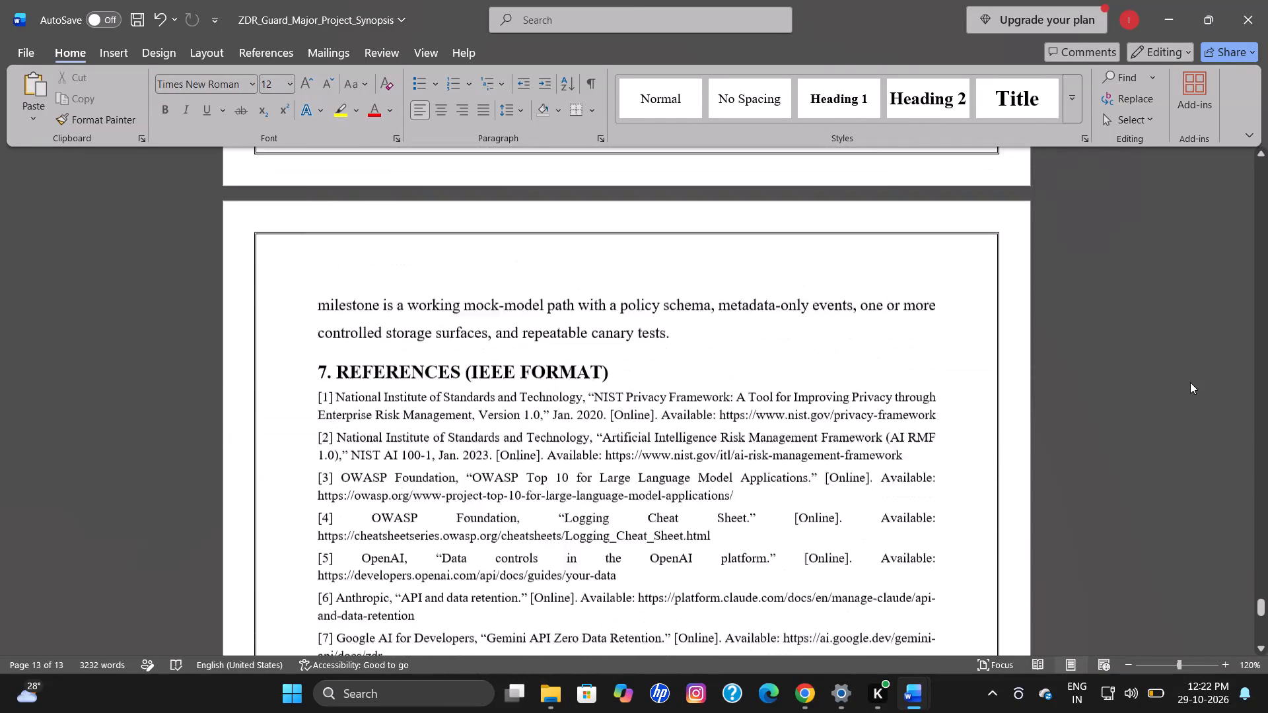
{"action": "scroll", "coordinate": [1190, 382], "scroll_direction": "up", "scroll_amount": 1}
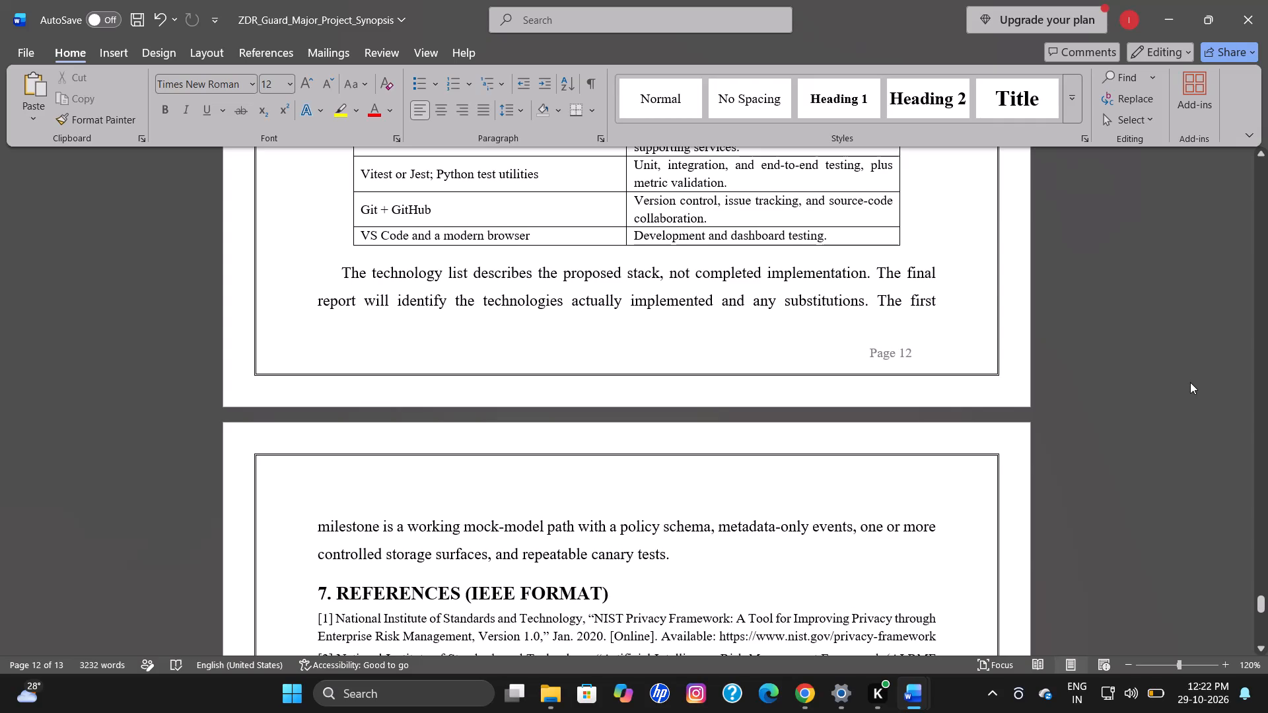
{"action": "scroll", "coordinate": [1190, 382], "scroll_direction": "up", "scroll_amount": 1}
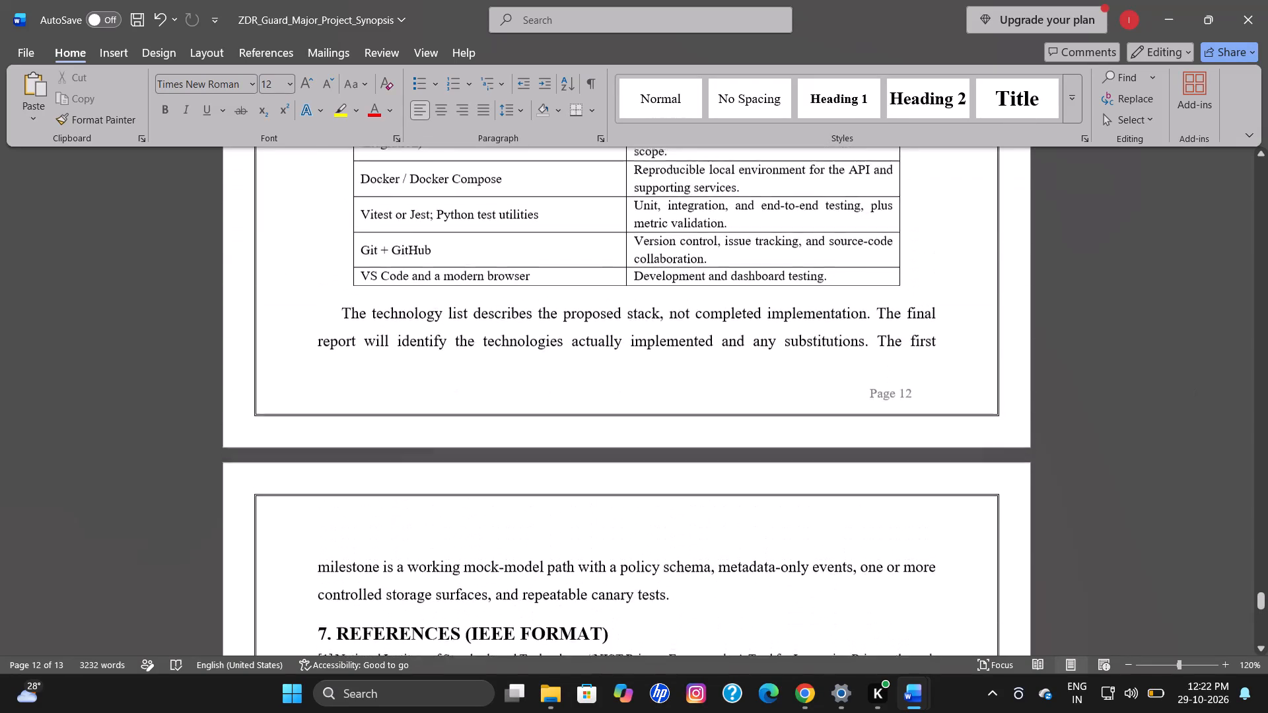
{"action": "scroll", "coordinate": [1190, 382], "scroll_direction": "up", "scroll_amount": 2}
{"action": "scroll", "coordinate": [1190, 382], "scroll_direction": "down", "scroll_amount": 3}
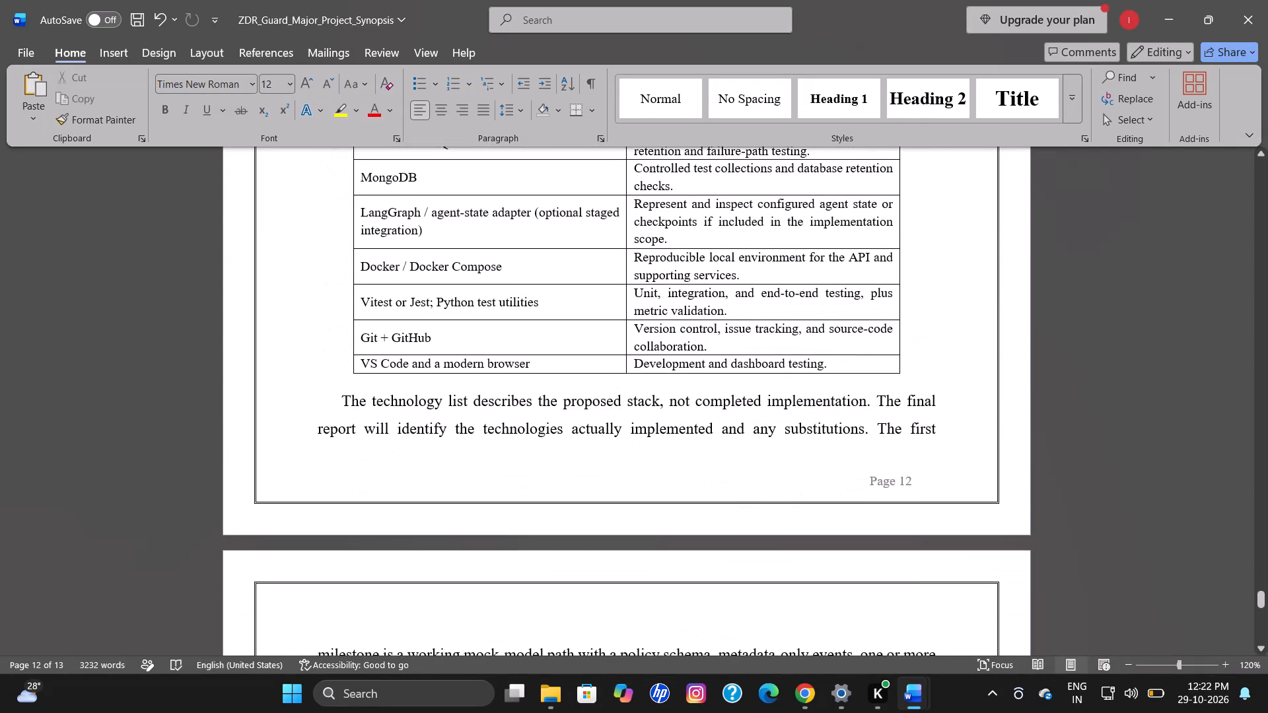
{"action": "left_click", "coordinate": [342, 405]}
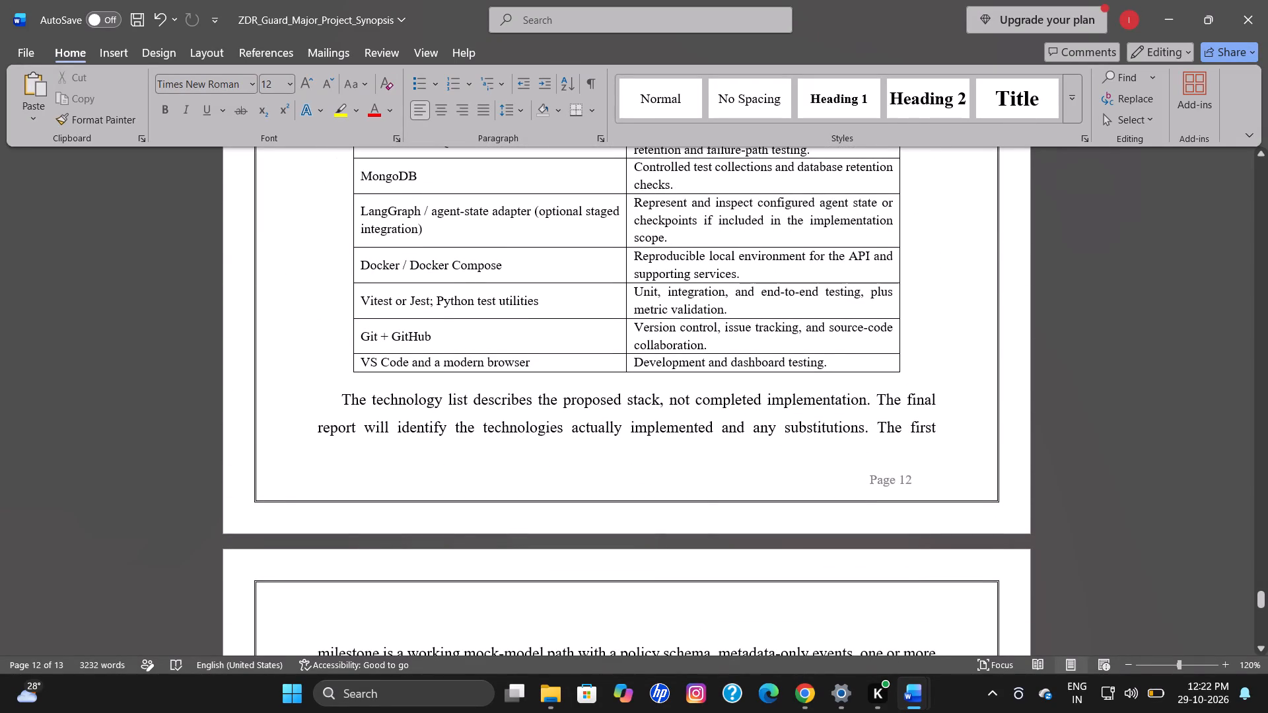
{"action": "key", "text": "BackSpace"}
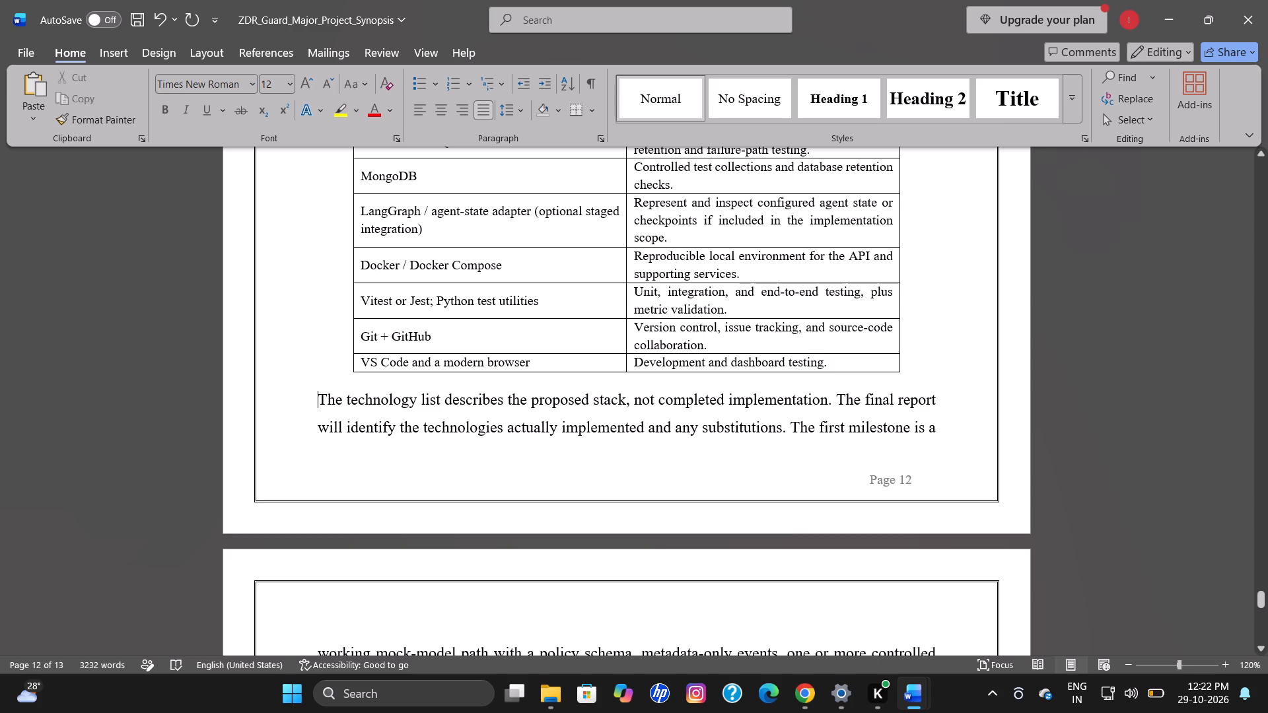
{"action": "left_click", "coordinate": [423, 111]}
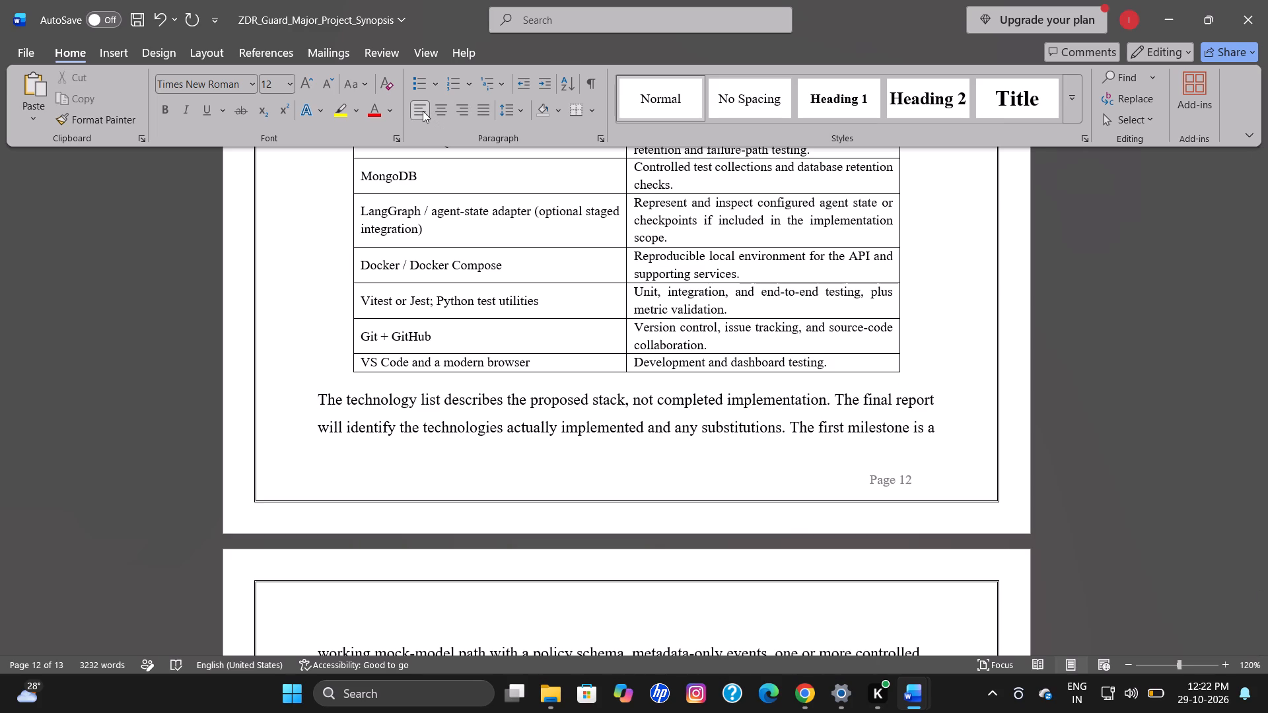
Delete the whole closing paragraph of section 6.2, from "The technology list describes" through "repeatable canary tests.".
{"action": "scroll", "coordinate": [450, 401], "scroll_direction": "down", "scroll_amount": 7}
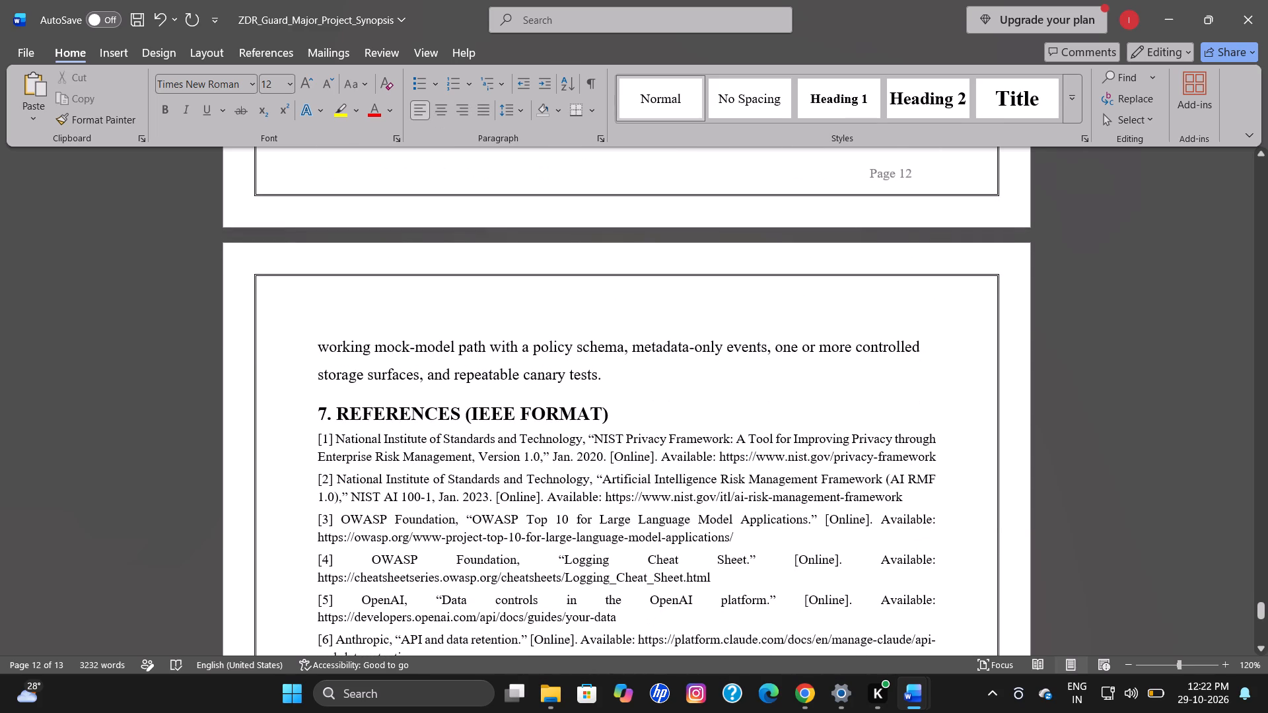
{"action": "left_click_drag", "start_coordinate": [614, 376], "coordinate": [378, 236]}
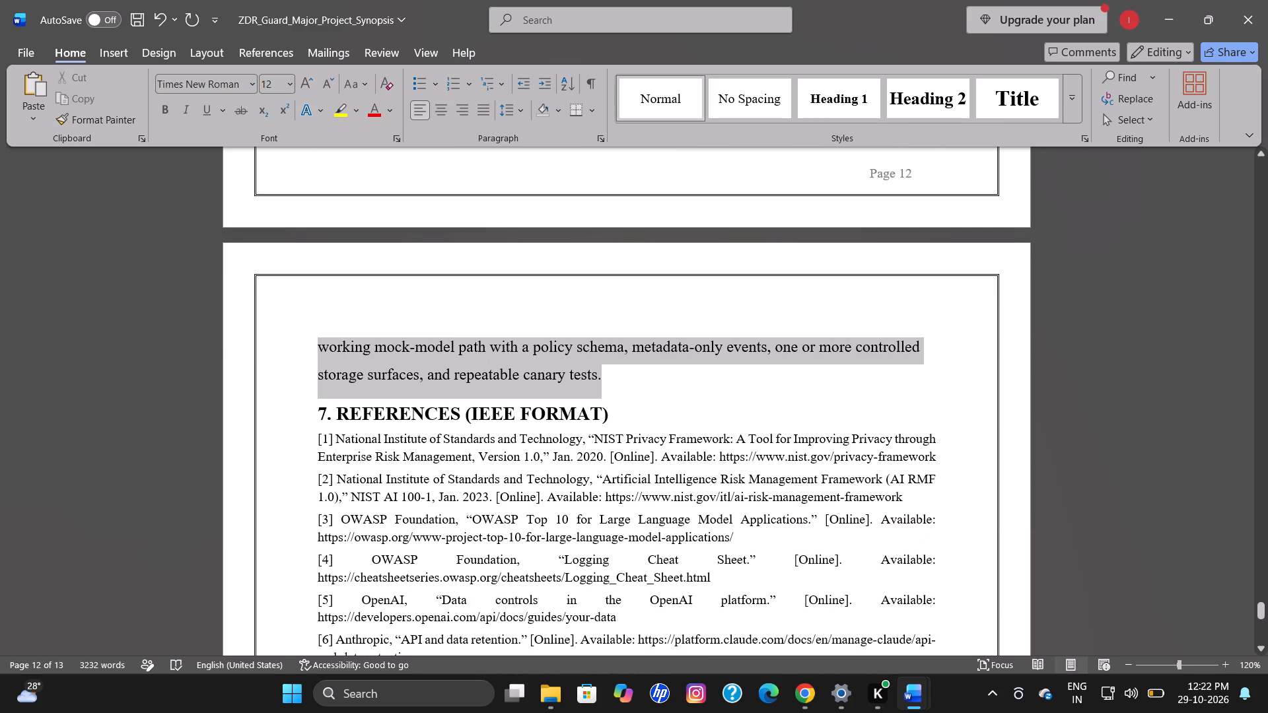
{"action": "left_click_drag", "start_coordinate": [378, 236], "coordinate": [300, 146]}
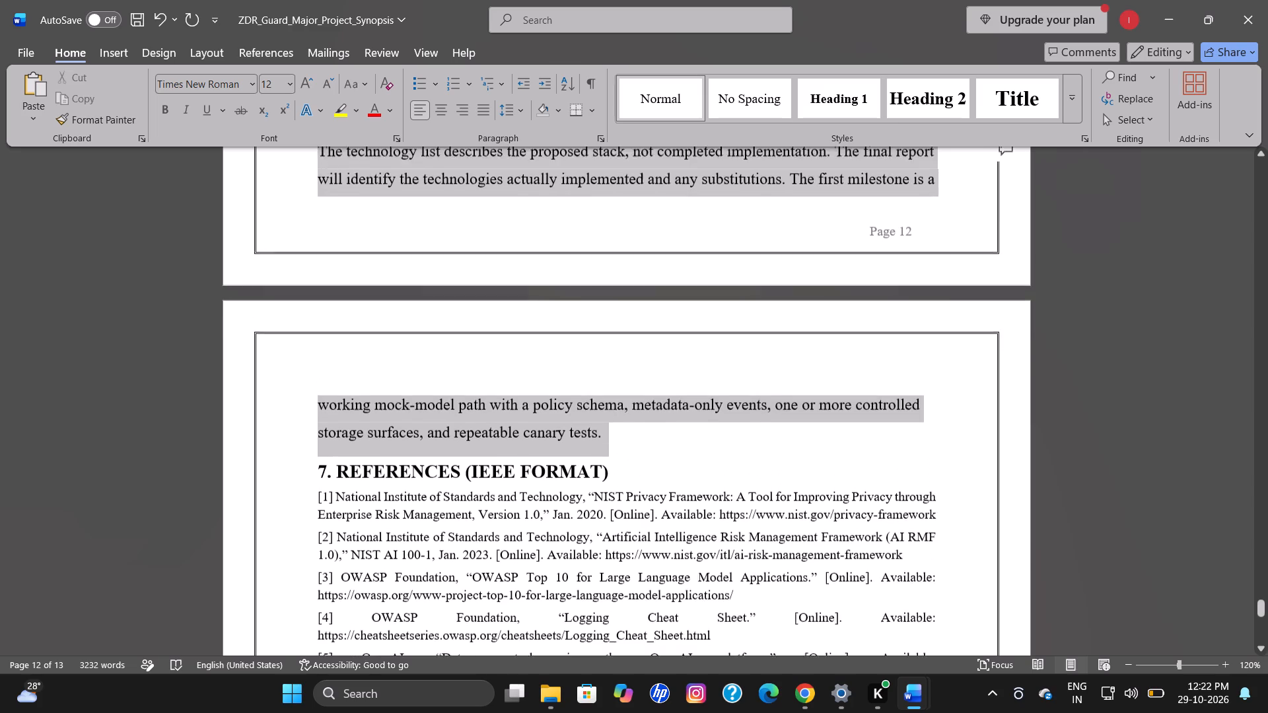
{"action": "left_click_drag", "start_coordinate": [300, 146], "coordinate": [277, 211]}
{"action": "key", "text": "BackSpace"}
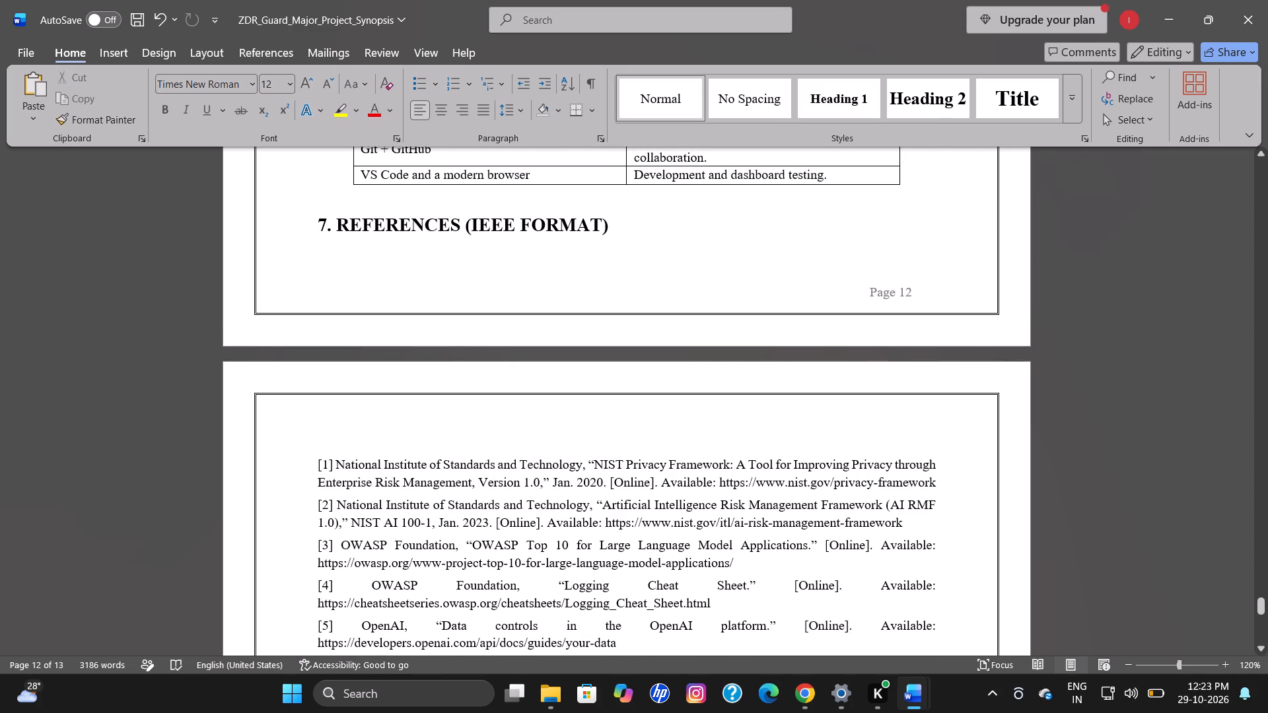
Insert a blank line above "7. REFERENCES (IEEE FORMAT)" to move it onto the next page, and an unnumbered blank line below it.
{"action": "key", "text": "Return"}
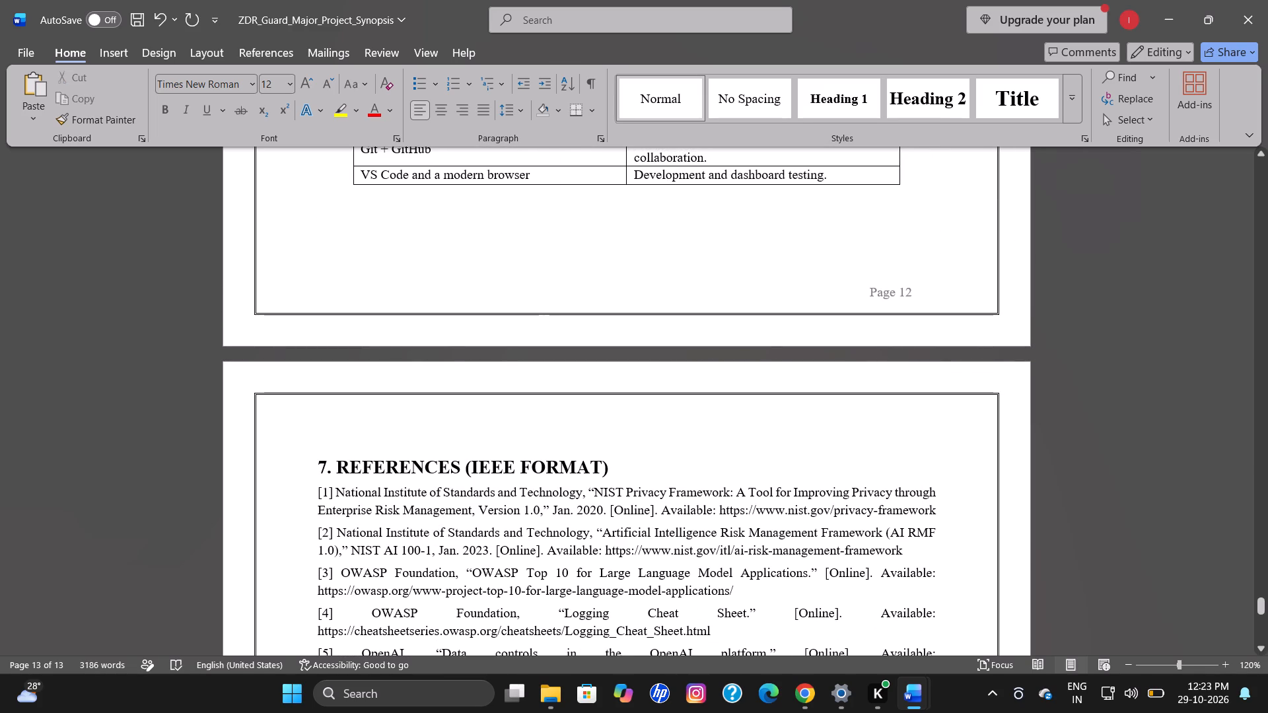
{"action": "left_click", "coordinate": [618, 462]}
{"action": "key", "text": "Return"}
{"action": "scroll", "coordinate": [618, 462], "scroll_direction": "down", "scroll_amount": 1}
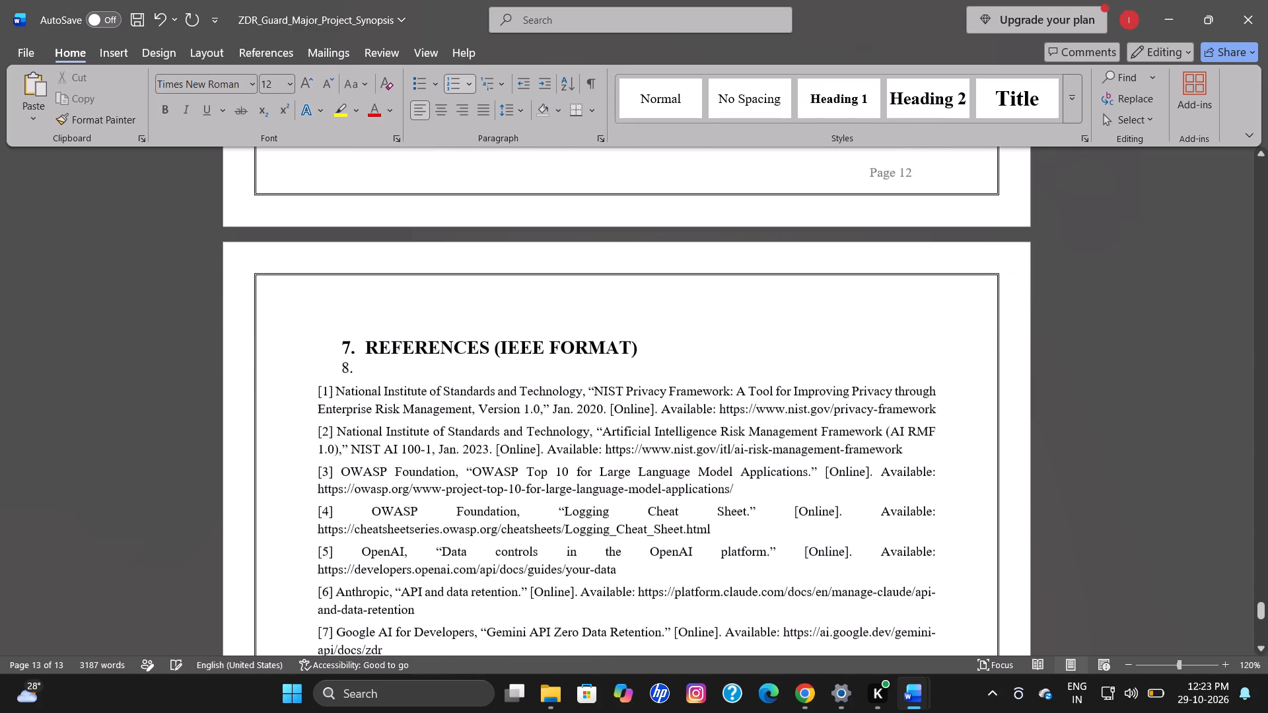
{"action": "key", "text": "BackSpace"}
Review the page layout and section headings from the end of the references back to the cover page.
{"action": "scroll", "coordinate": [618, 462], "scroll_direction": "down", "scroll_amount": 1}
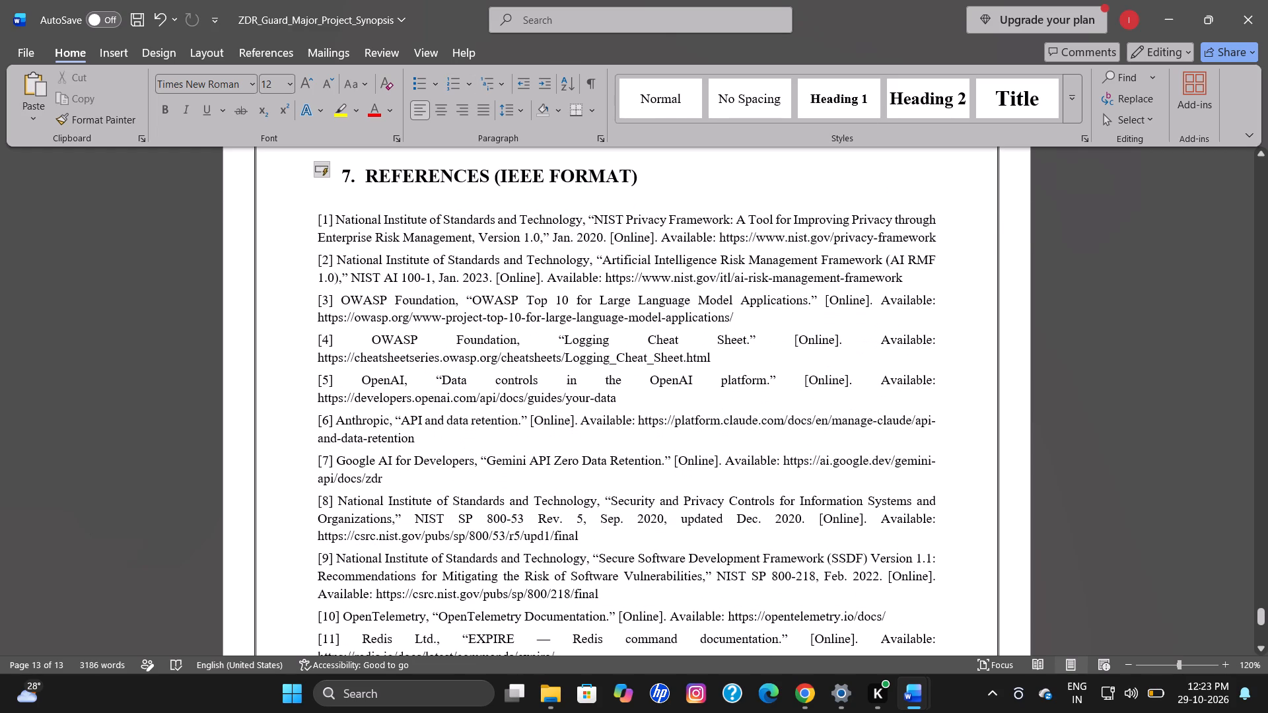
{"action": "scroll", "coordinate": [618, 462], "scroll_direction": "down", "scroll_amount": 4}
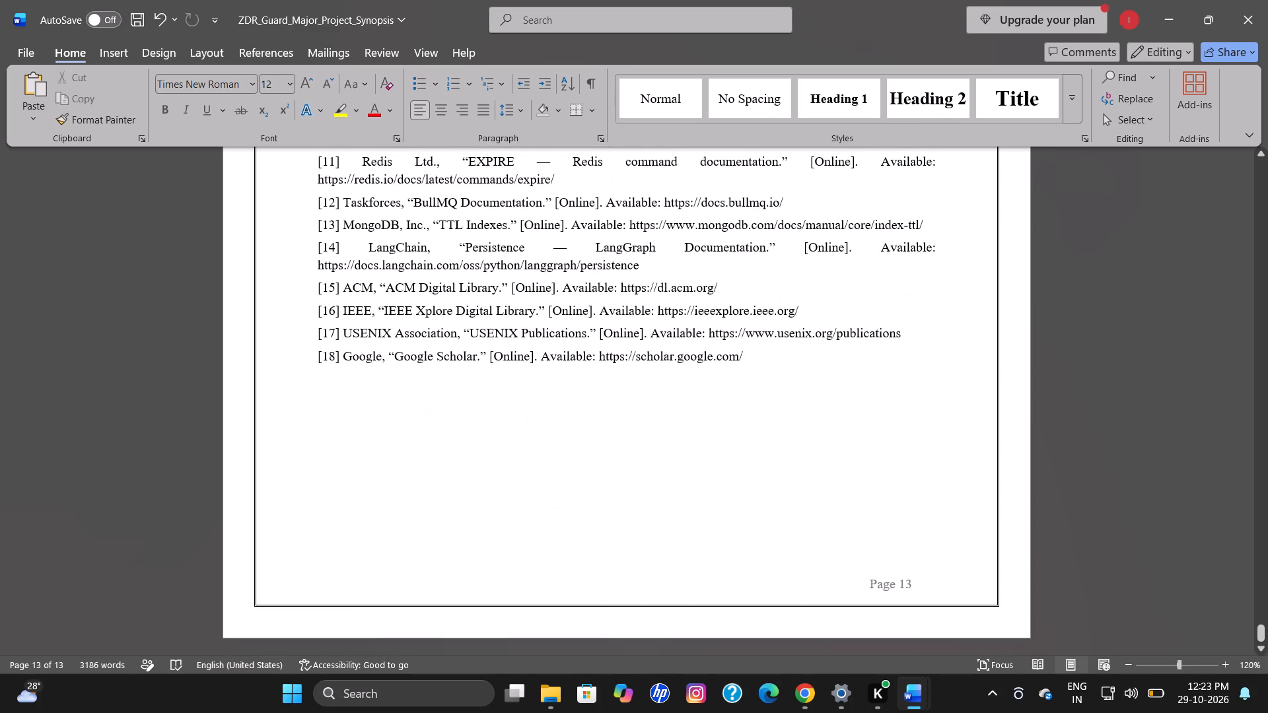
{"action": "scroll", "coordinate": [618, 462], "scroll_direction": "up", "scroll_amount": 6}
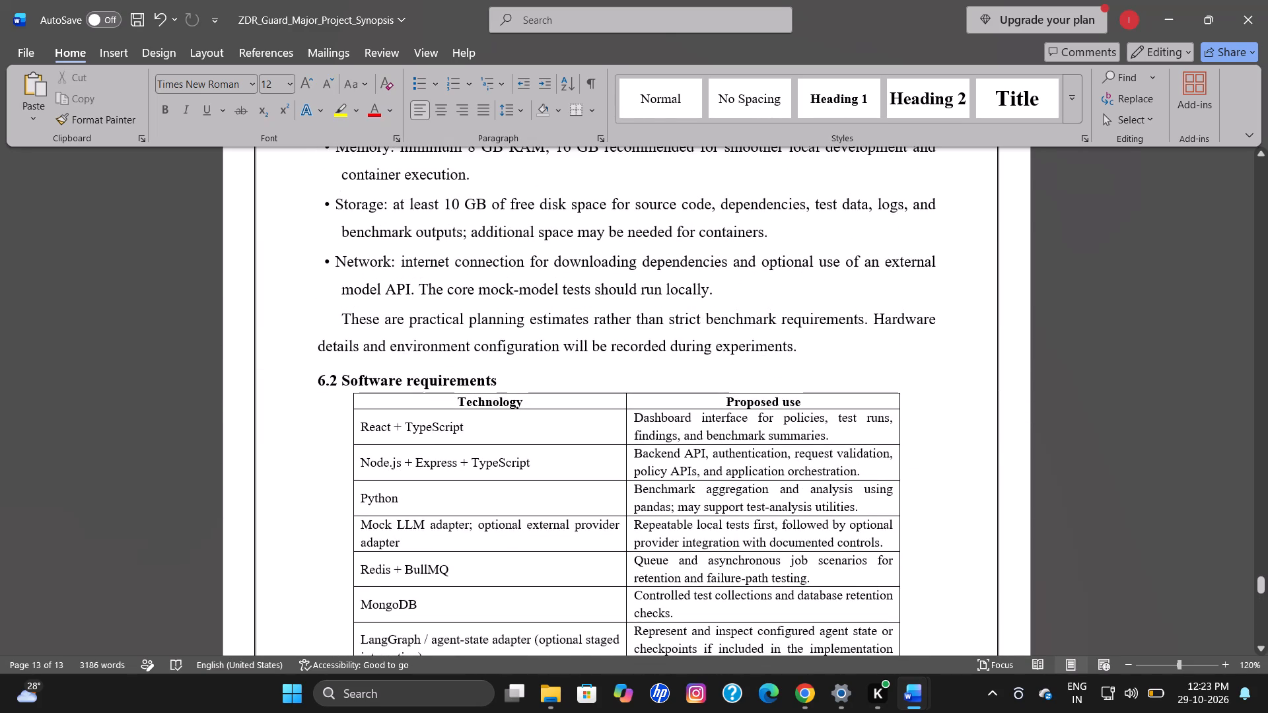
{"action": "scroll", "coordinate": [618, 462], "scroll_direction": "up", "scroll_amount": 3}
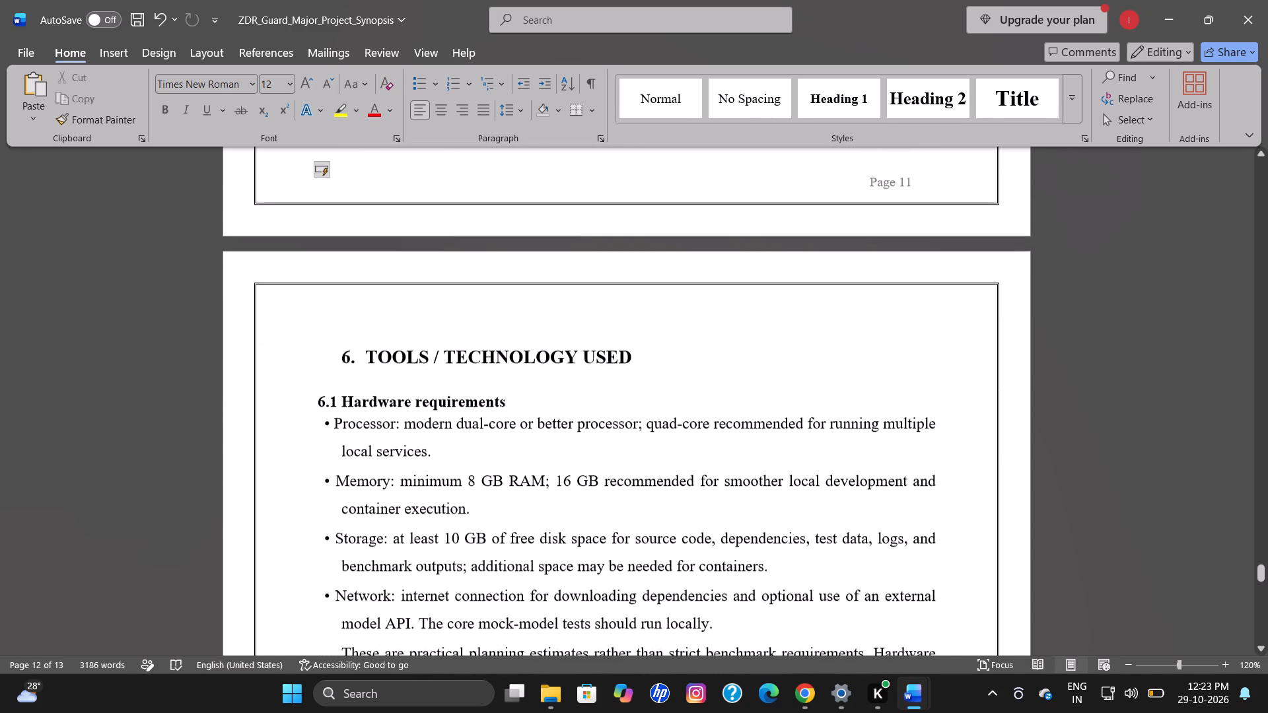
{"action": "scroll", "coordinate": [618, 462], "scroll_direction": "up", "scroll_amount": 4}
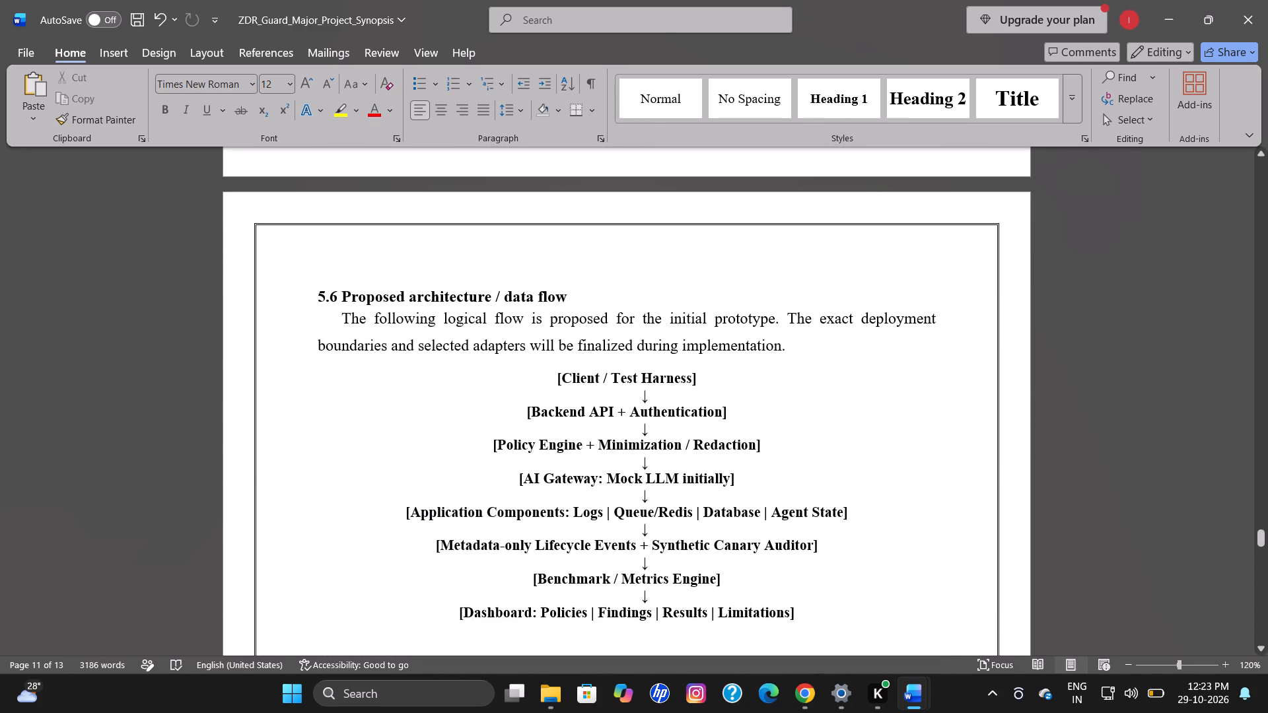
{"action": "scroll", "coordinate": [618, 462], "scroll_direction": "up", "scroll_amount": 3}
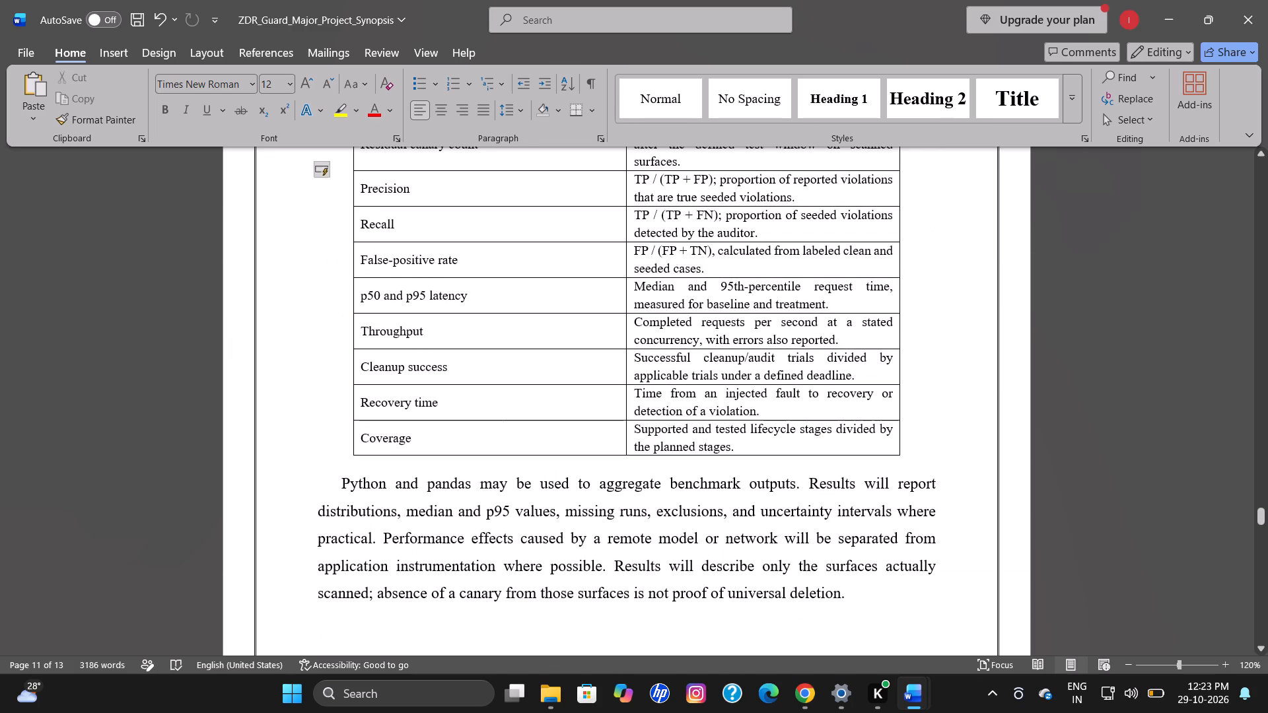
{"action": "scroll", "coordinate": [618, 462], "scroll_direction": "up", "scroll_amount": 3}
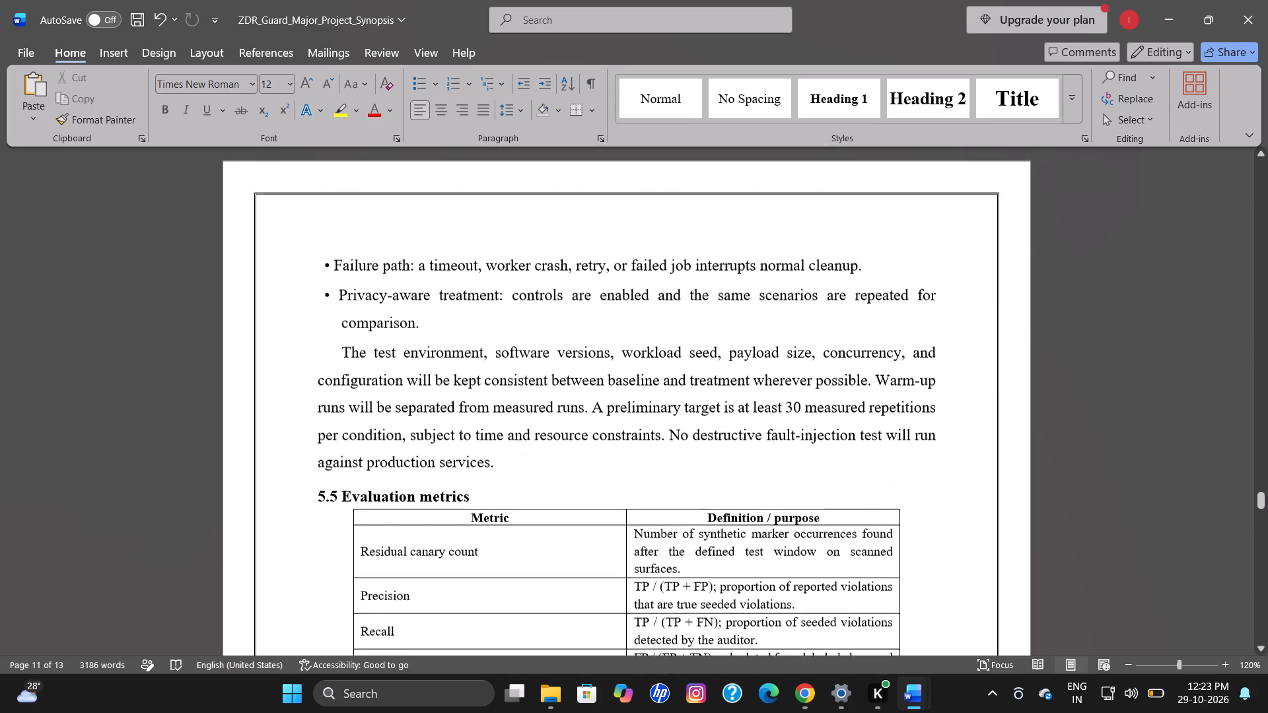
{"action": "scroll", "coordinate": [618, 462], "scroll_direction": "up", "scroll_amount": 4}
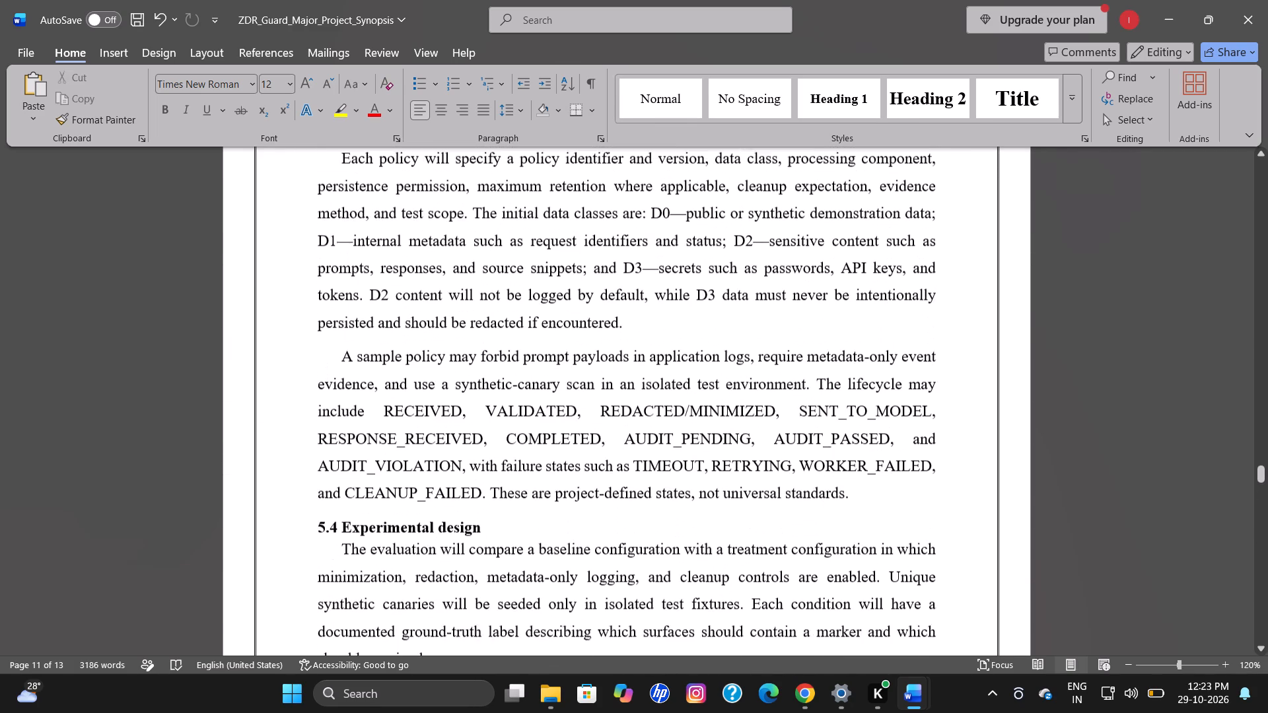
{"action": "scroll", "coordinate": [618, 462], "scroll_direction": "up", "scroll_amount": 2}
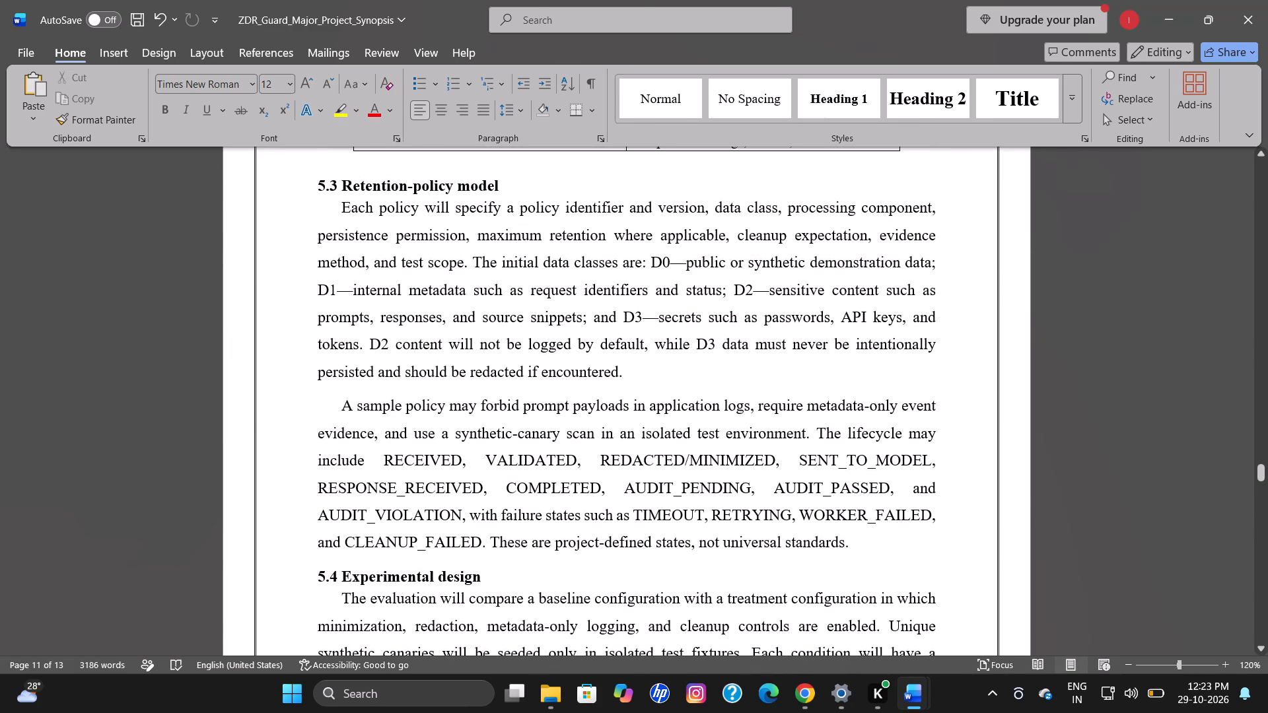
{"action": "scroll", "coordinate": [618, 462], "scroll_direction": "up", "scroll_amount": 2}
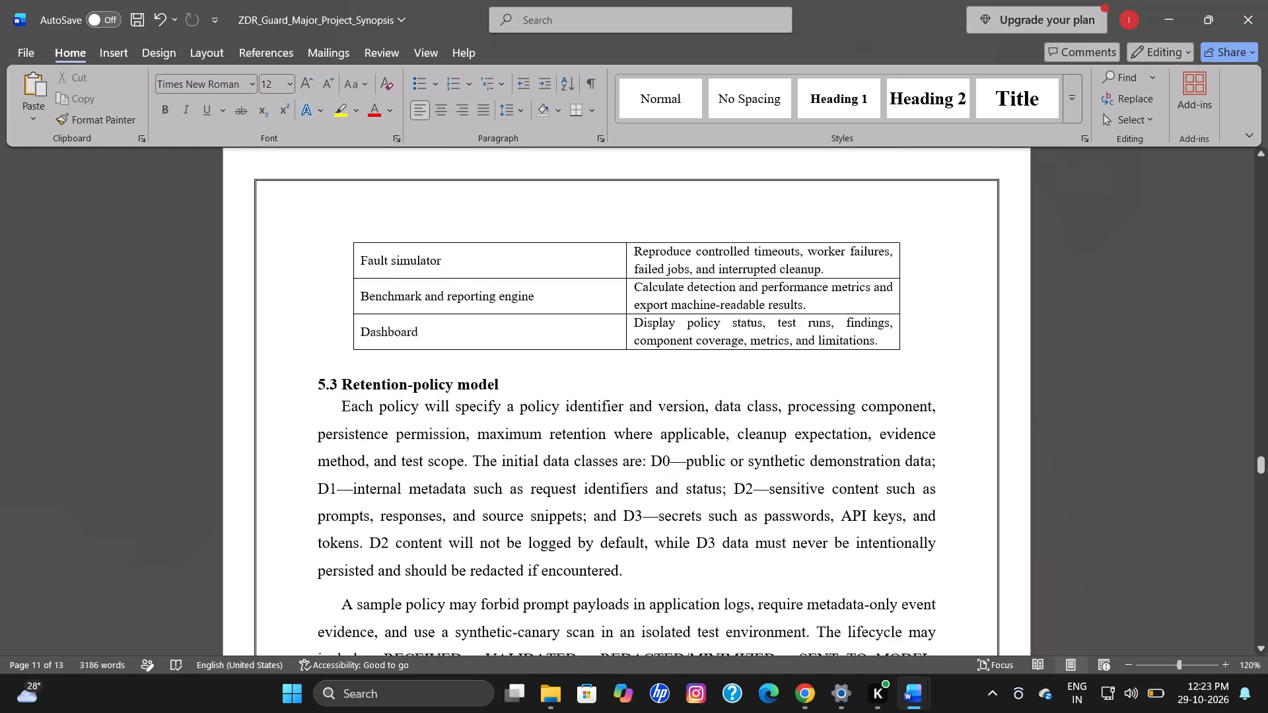
{"action": "scroll", "coordinate": [618, 462], "scroll_direction": "up", "scroll_amount": 4}
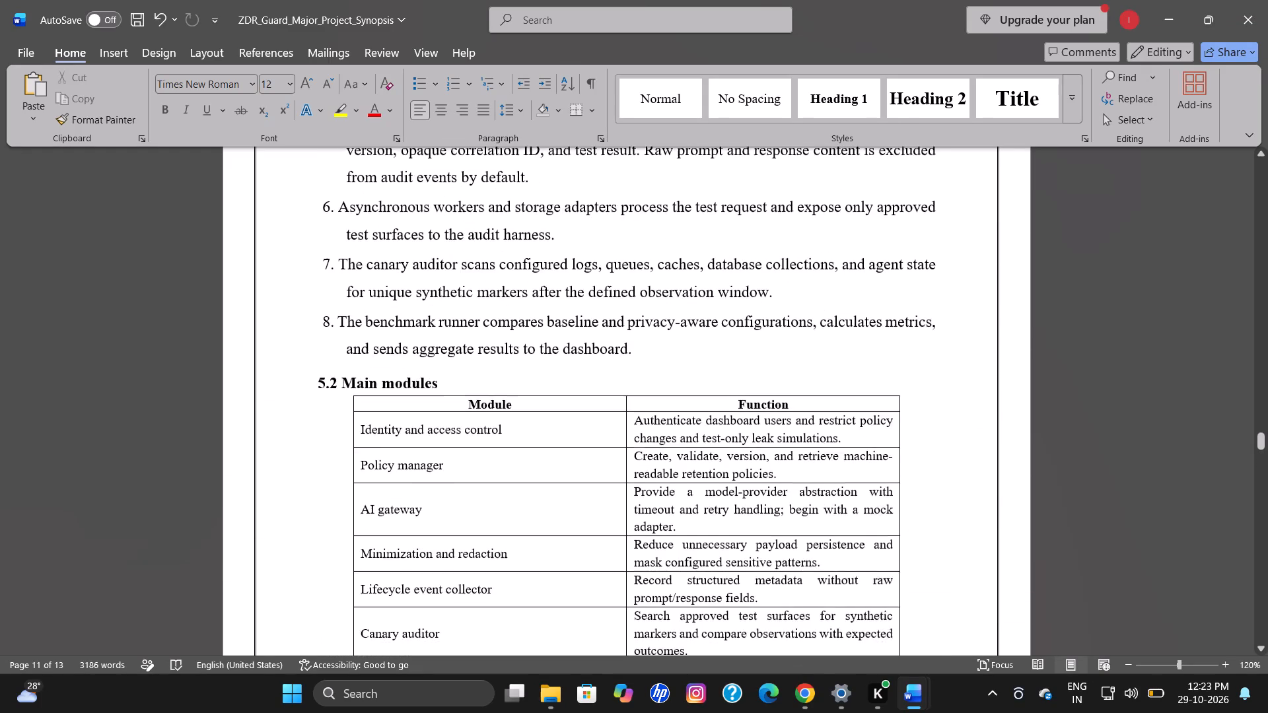
{"action": "scroll", "coordinate": [618, 462], "scroll_direction": "up", "scroll_amount": 2}
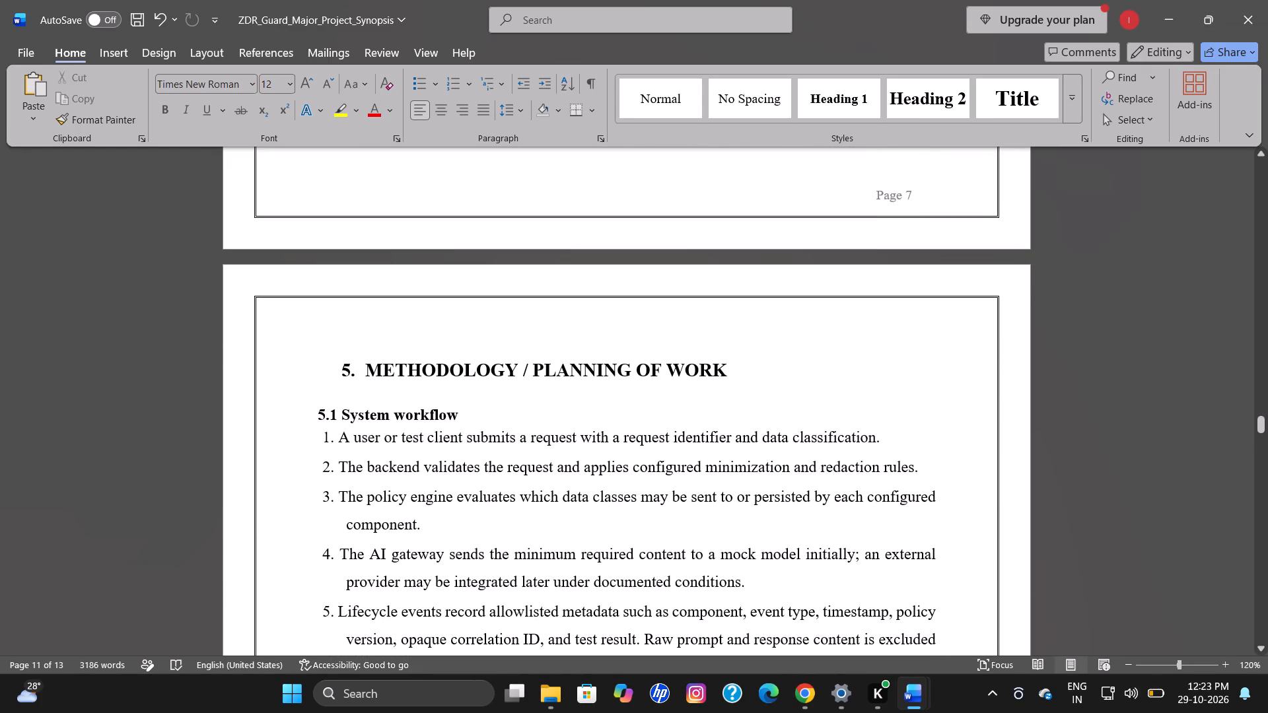
{"action": "scroll", "coordinate": [618, 462], "scroll_direction": "up", "scroll_amount": 5}
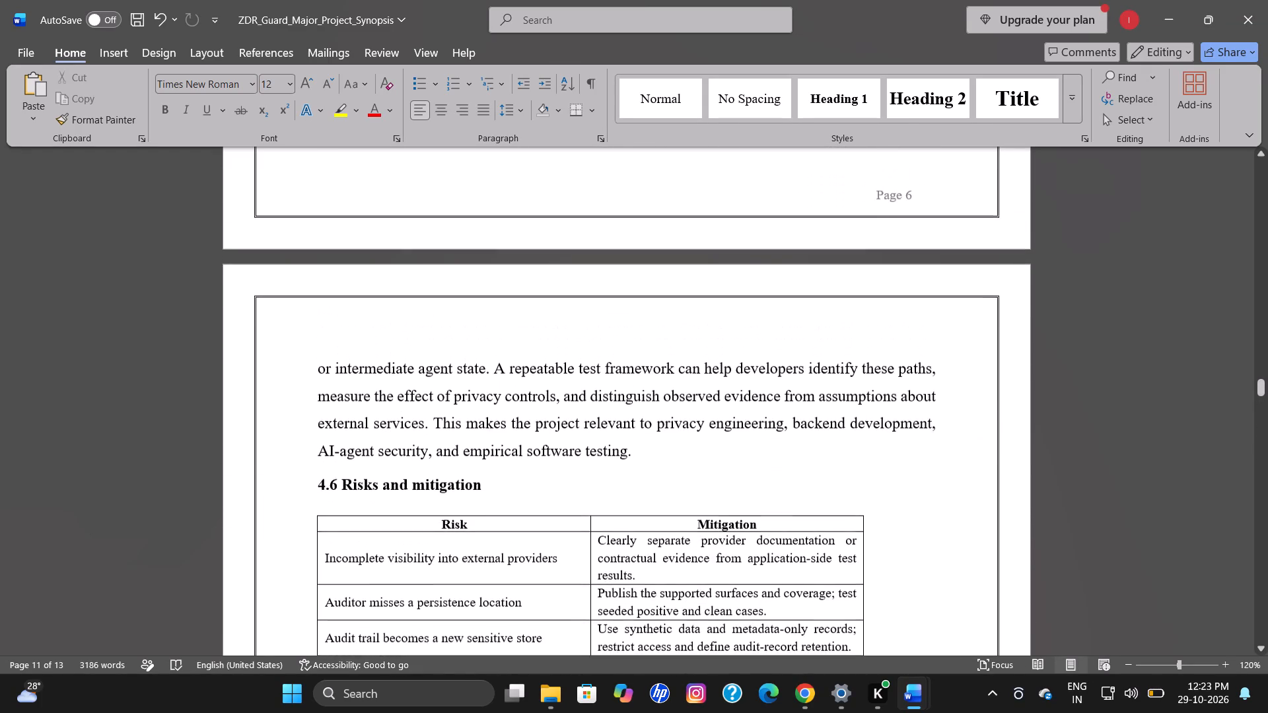
{"action": "scroll", "coordinate": [618, 462], "scroll_direction": "up", "scroll_amount": 4}
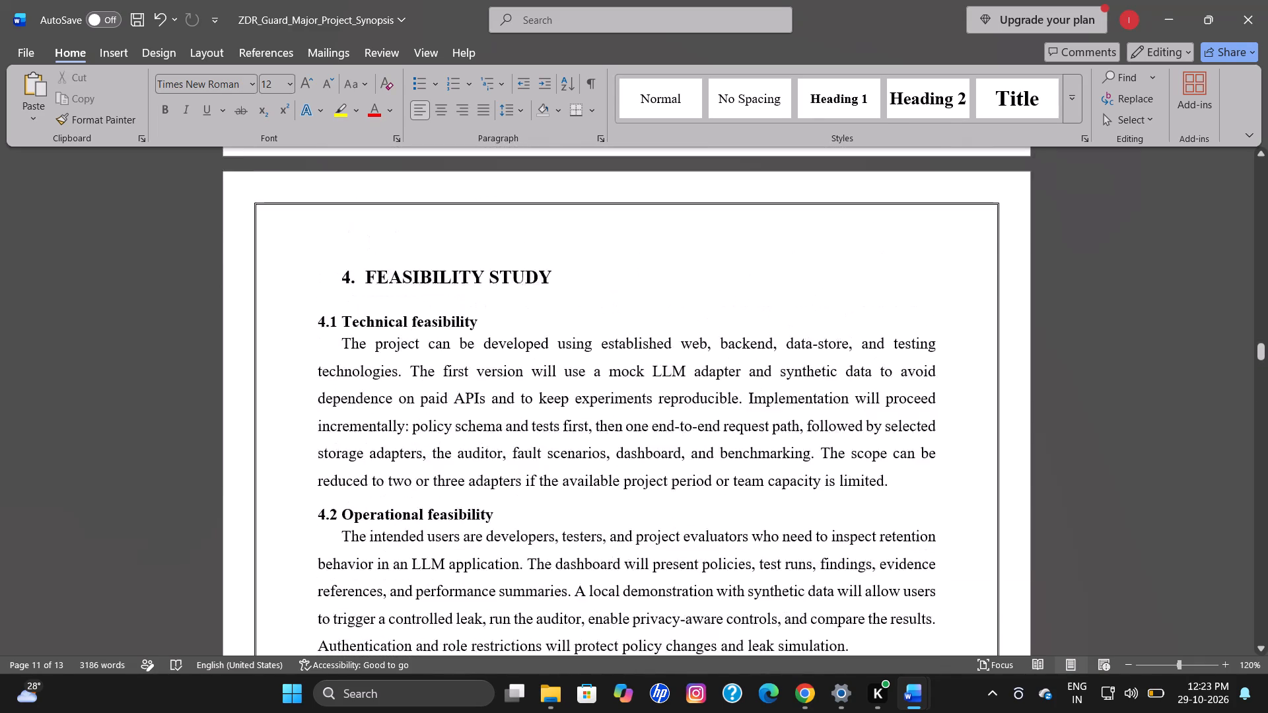
{"action": "scroll", "coordinate": [618, 462], "scroll_direction": "up", "scroll_amount": 5}
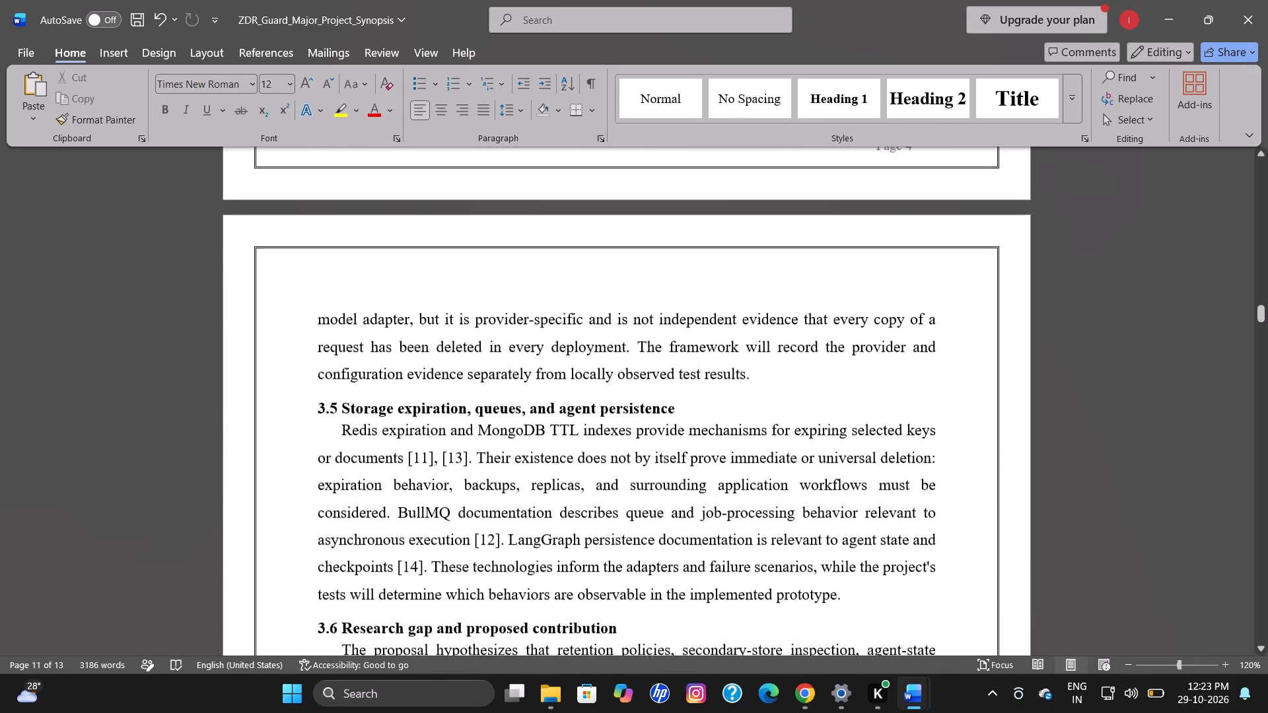
{"action": "scroll", "coordinate": [618, 462], "scroll_direction": "up", "scroll_amount": 4}
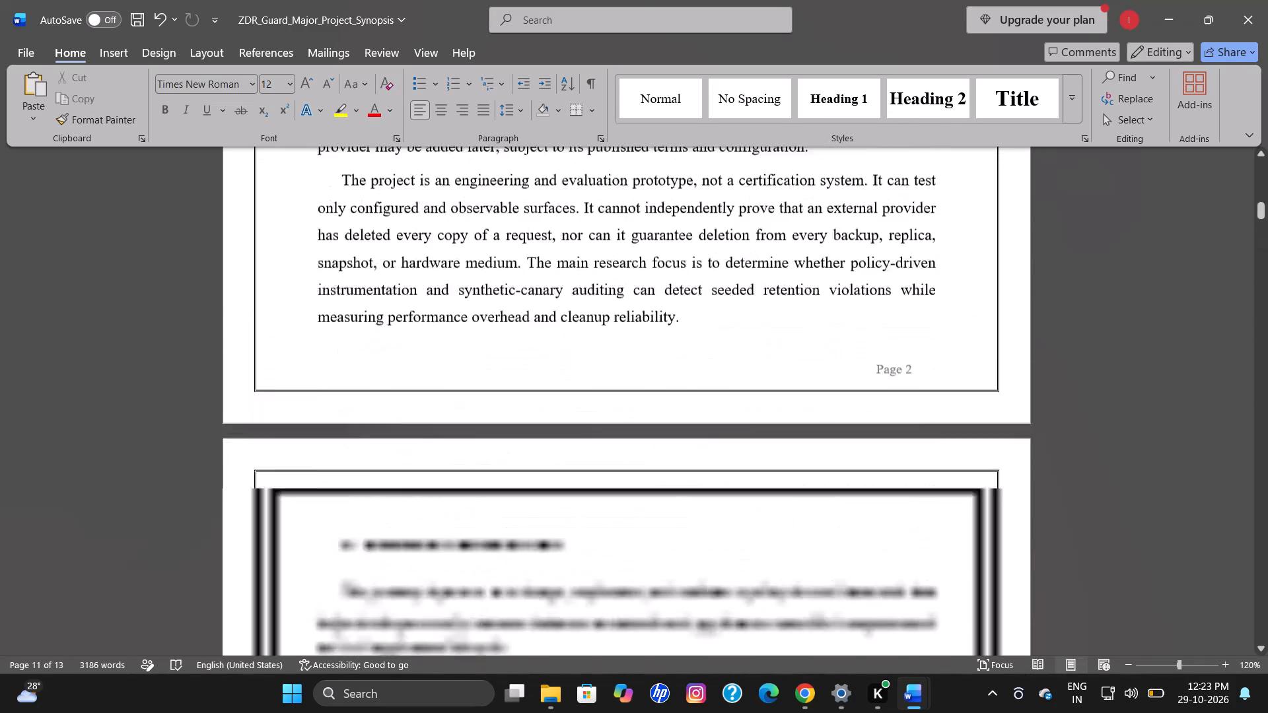
{"action": "scroll", "coordinate": [618, 462], "scroll_direction": "up", "scroll_amount": 2}
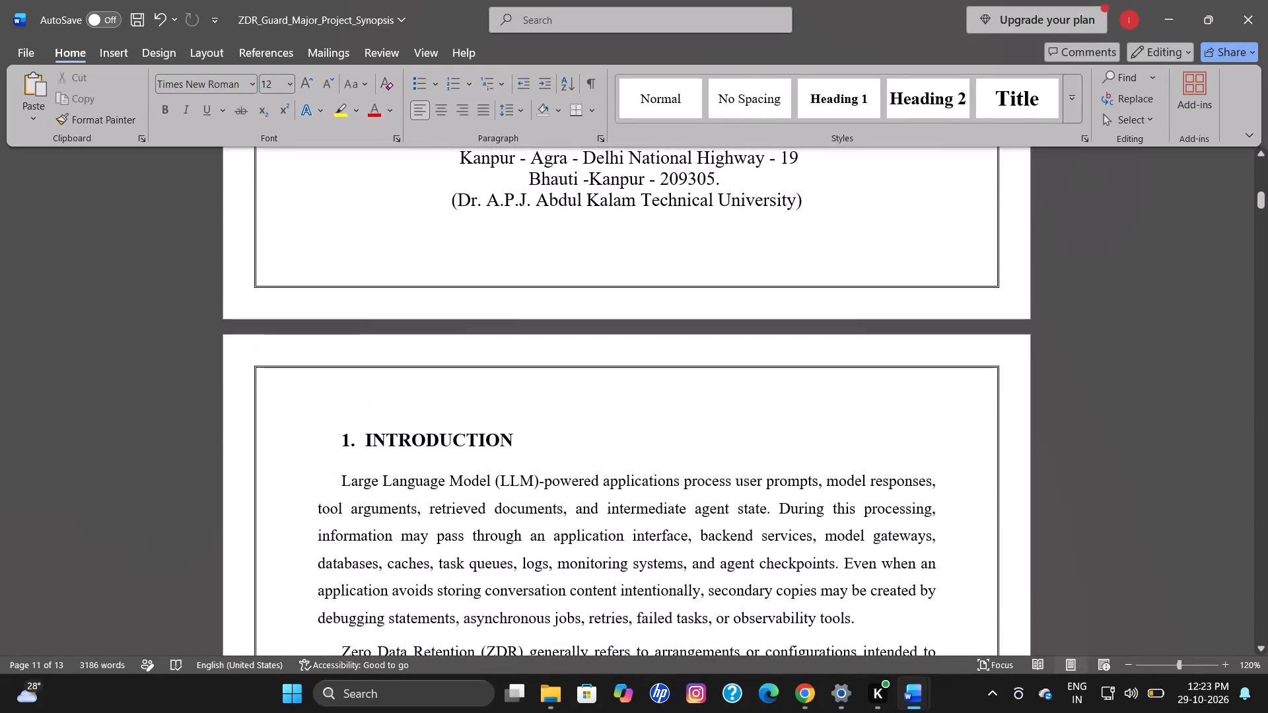
{"action": "scroll", "coordinate": [618, 462], "scroll_direction": "up", "scroll_amount": 1}
Examine the Introduction section from its heading down to the end of page 2.
{"action": "scroll", "coordinate": [618, 462], "scroll_direction": "down", "scroll_amount": 1}
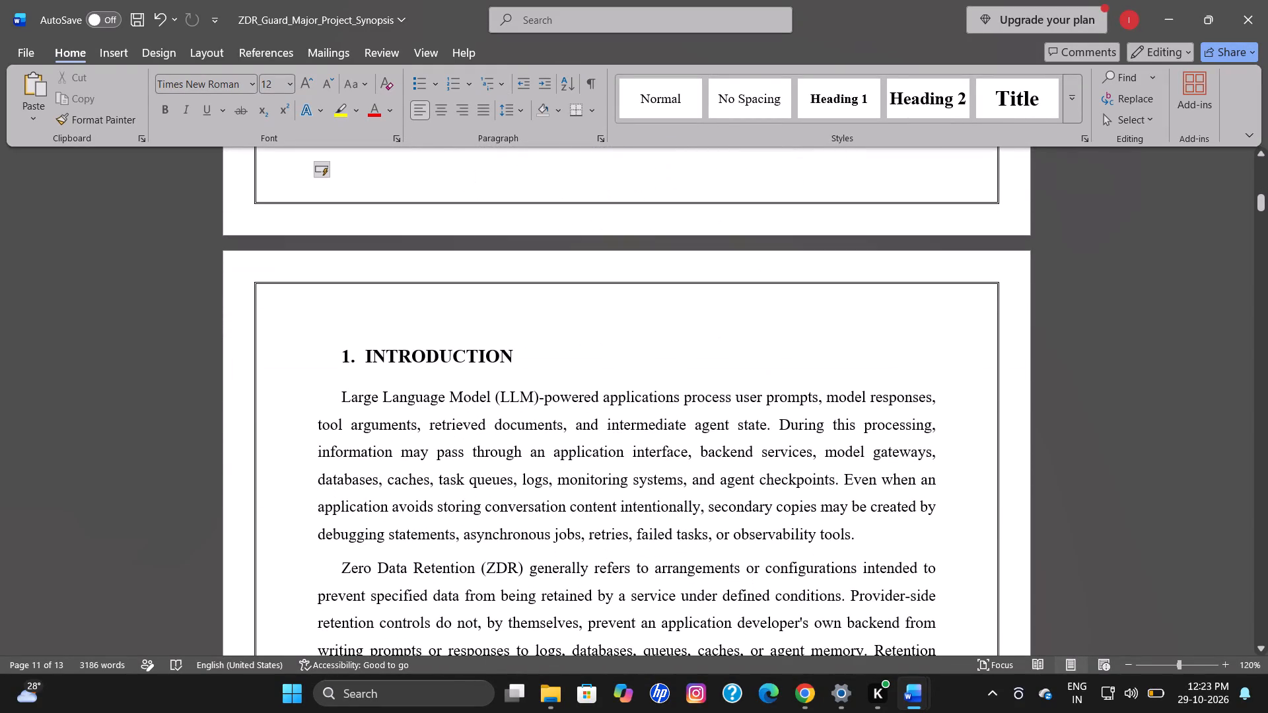
{"action": "scroll", "coordinate": [618, 462], "scroll_direction": "down", "scroll_amount": 3}
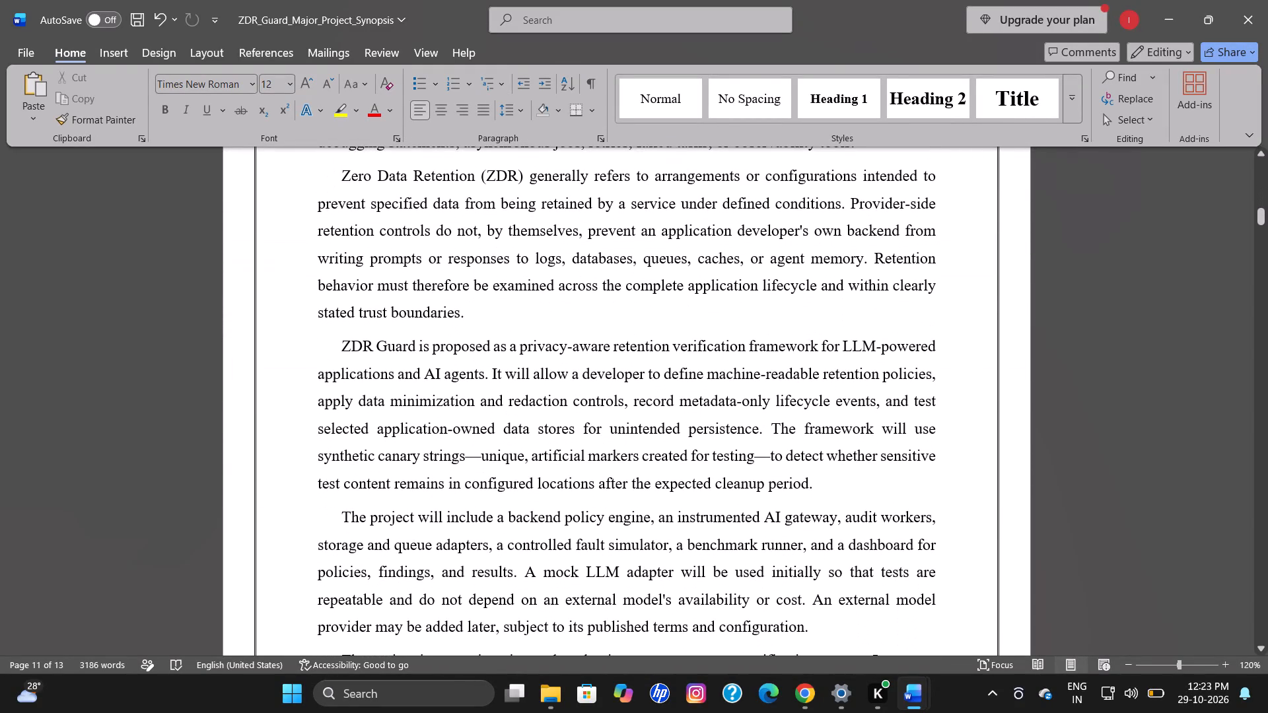
{"action": "scroll", "coordinate": [618, 462], "scroll_direction": "down", "scroll_amount": 1}
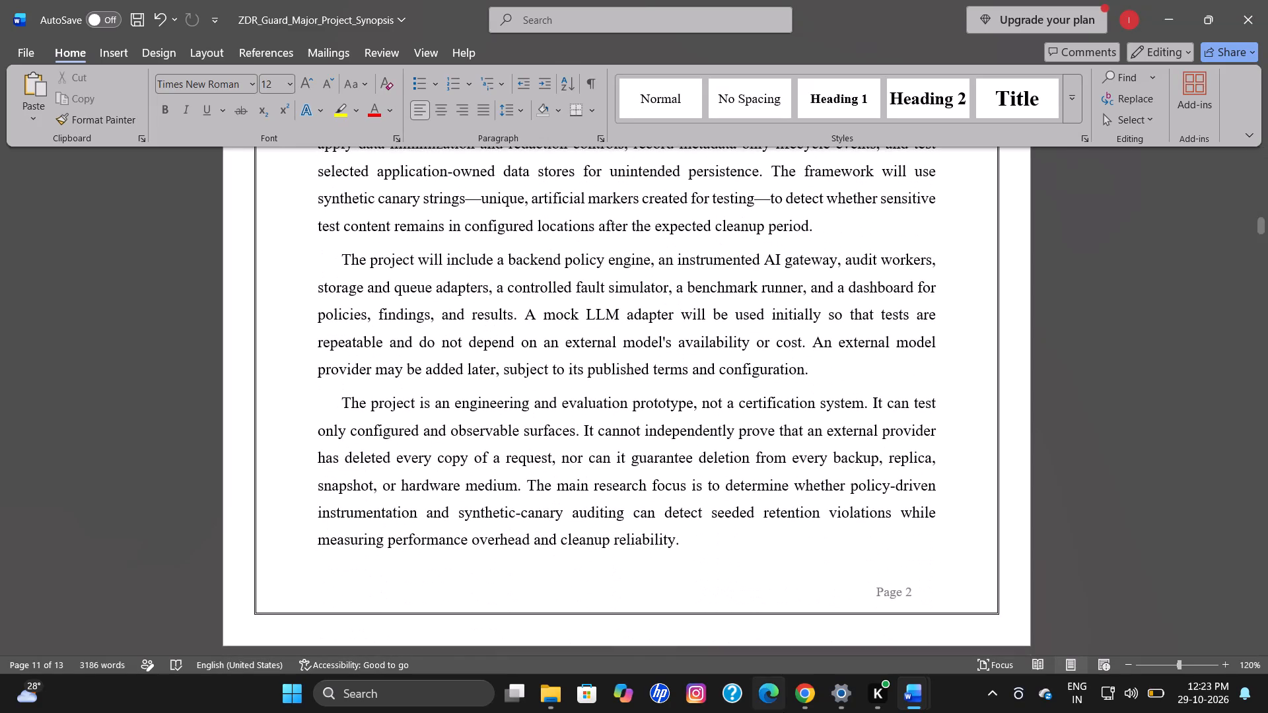
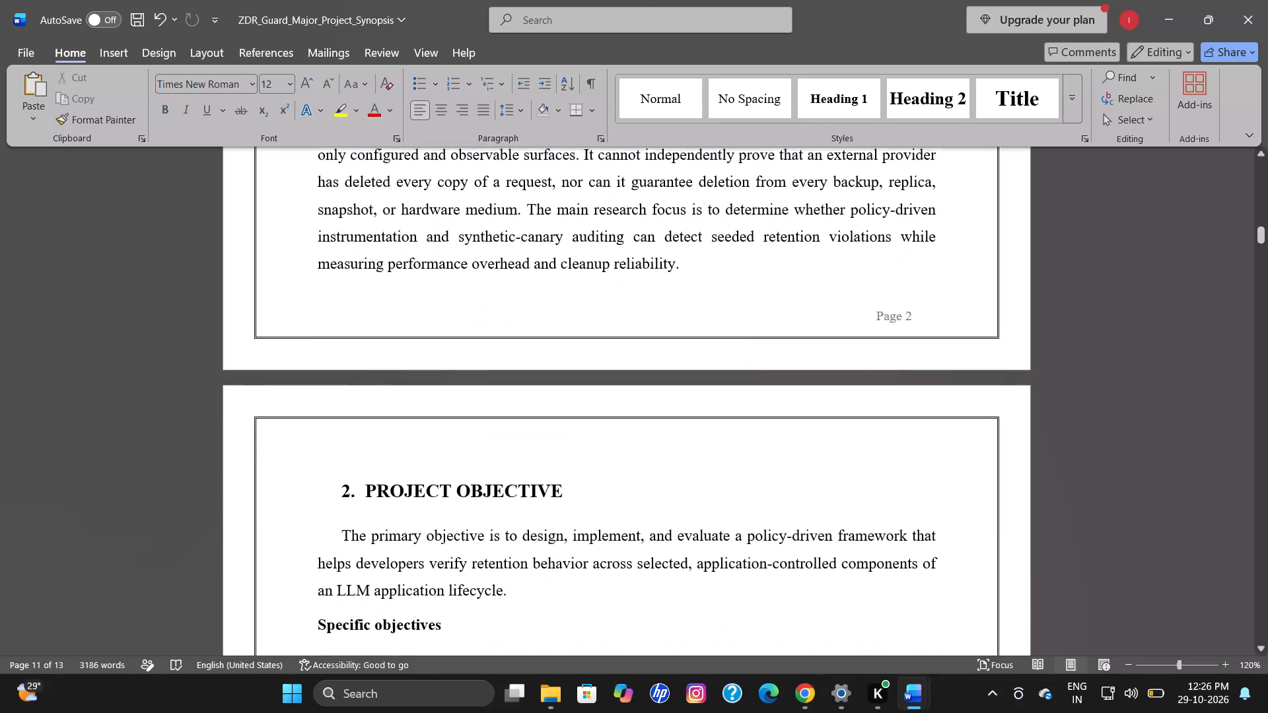
Review the Project Objective section and the Literature Survey down to subsection 3.3.
{"action": "scroll", "coordinate": [1076, 455], "scroll_direction": "down", "scroll_amount": 2}
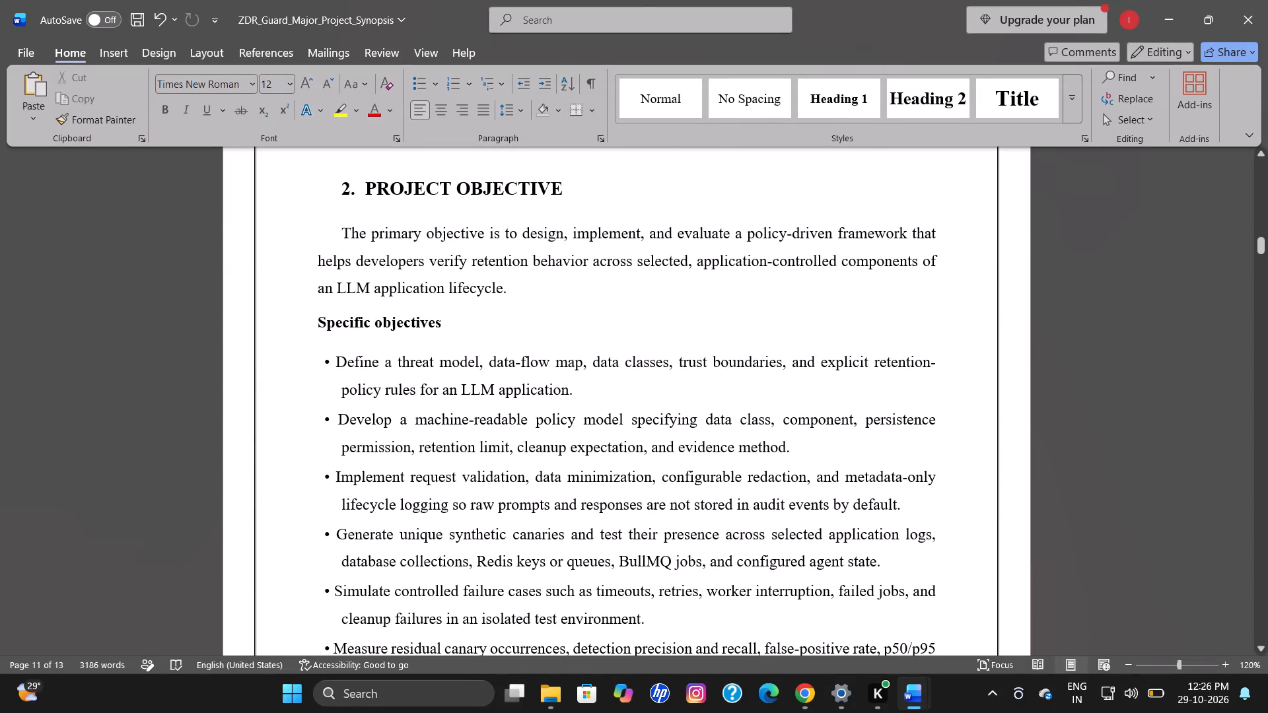
{"action": "scroll", "coordinate": [1076, 455], "scroll_direction": "down", "scroll_amount": 1}
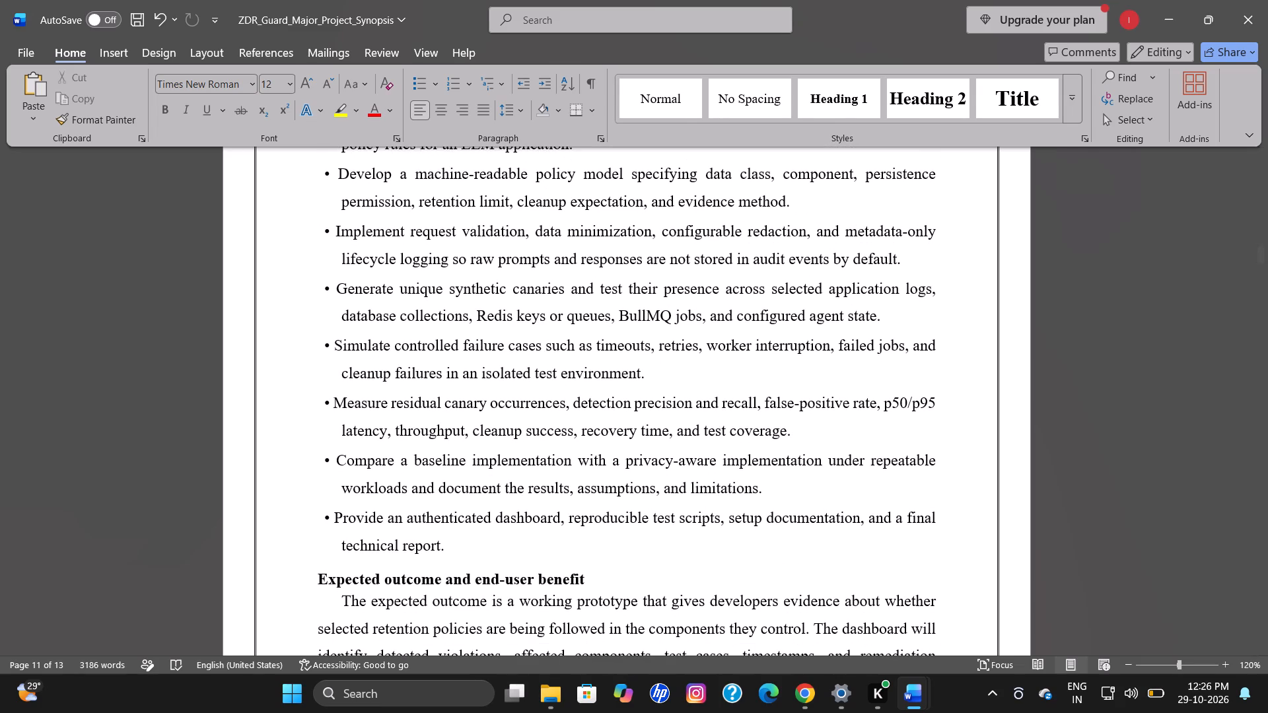
{"action": "scroll", "coordinate": [1076, 455], "scroll_direction": "down", "scroll_amount": 2}
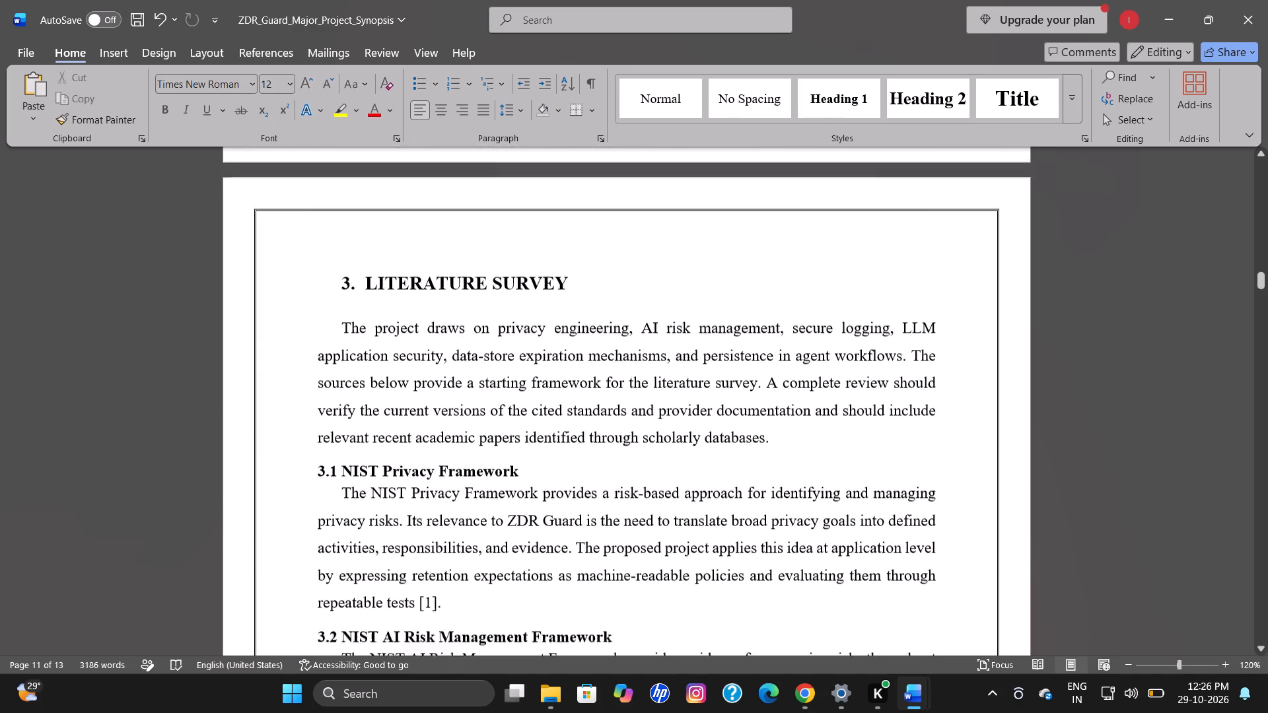
{"action": "scroll", "coordinate": [1076, 455], "scroll_direction": "down", "scroll_amount": 2}
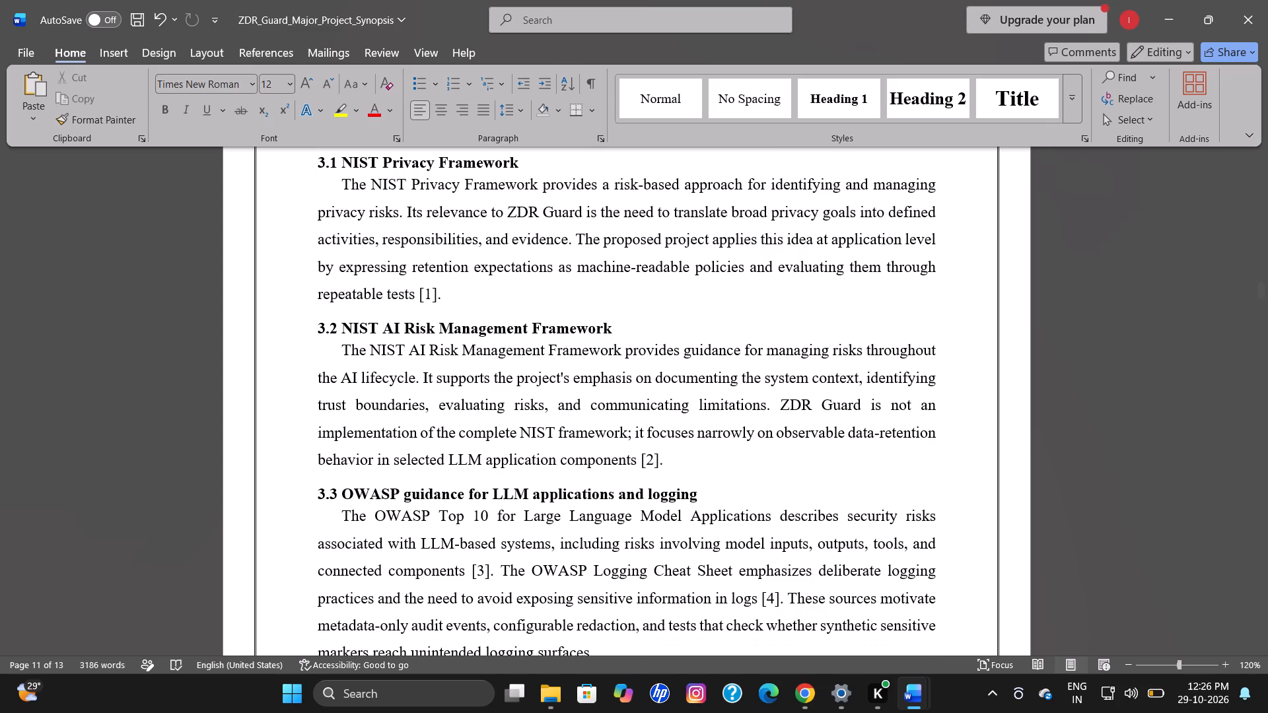